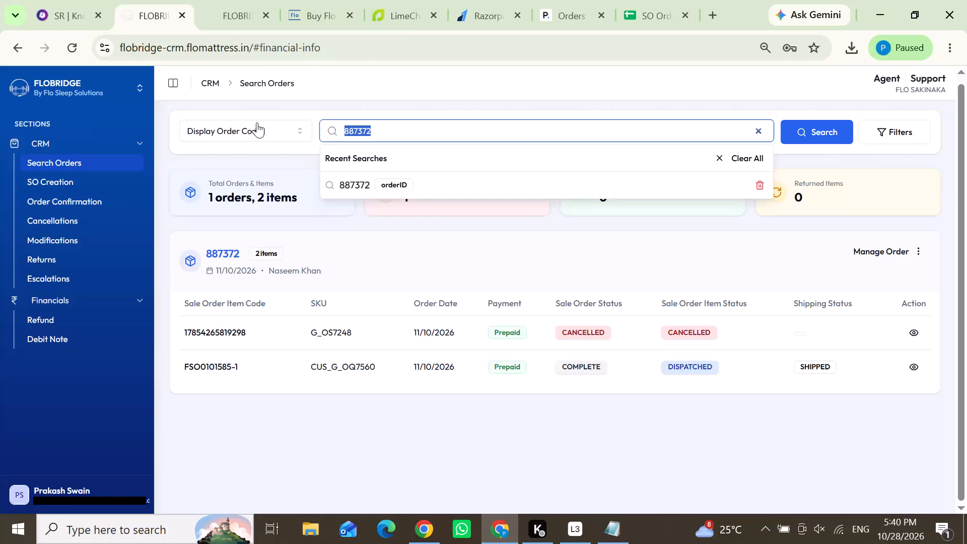
Search the CRM orders by Notification Mobile using the caller's phone number, without its leading prefix.
{"action": "key", "text": "ctrl+v"}
{"action": "left_click_drag", "start_coordinate": [355, 130], "coordinate": [353, 129]}
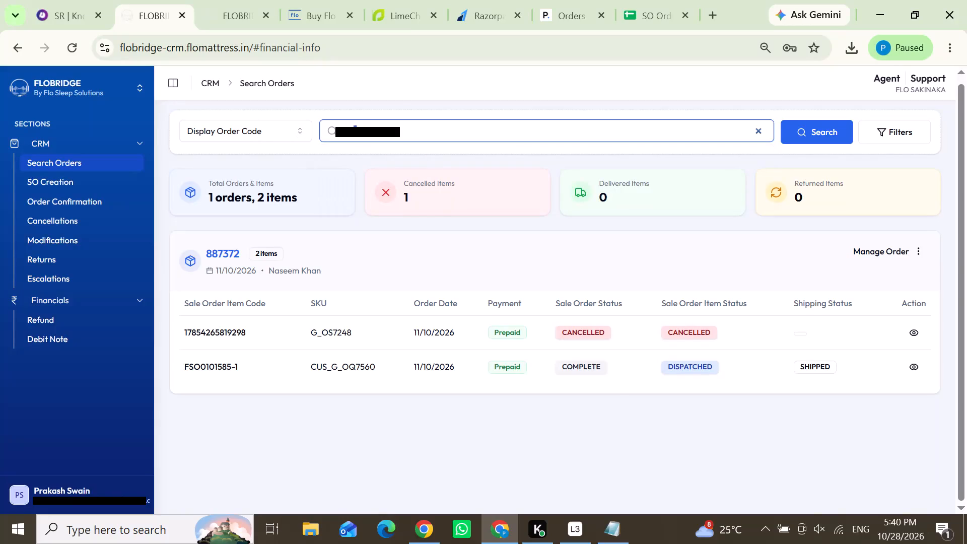
{"action": "left_click_drag", "start_coordinate": [353, 129], "coordinate": [311, 129]}
{"action": "key", "text": "BackSpace"}
{"action": "left_click", "coordinate": [301, 126]}
{"action": "left_click", "coordinate": [291, 171]}
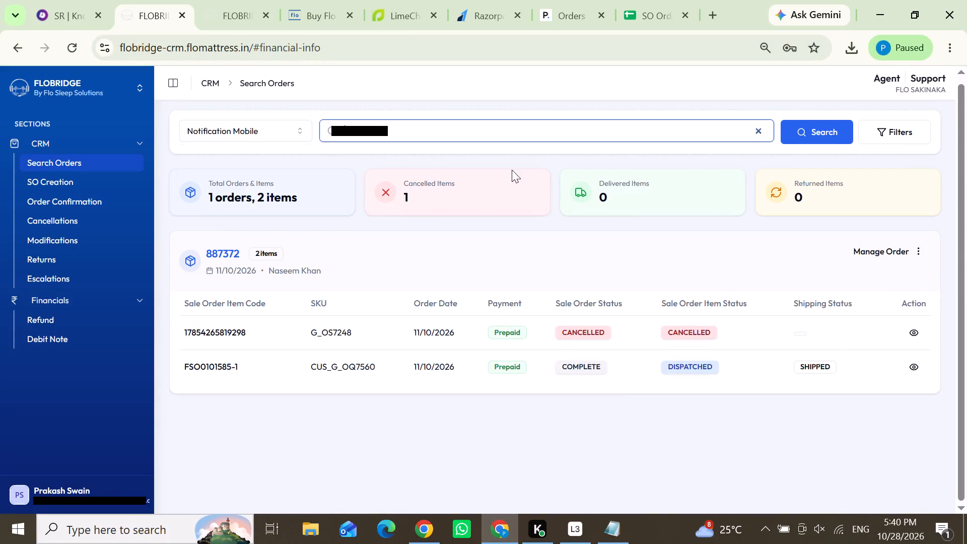
{"action": "left_click", "coordinate": [829, 131]}
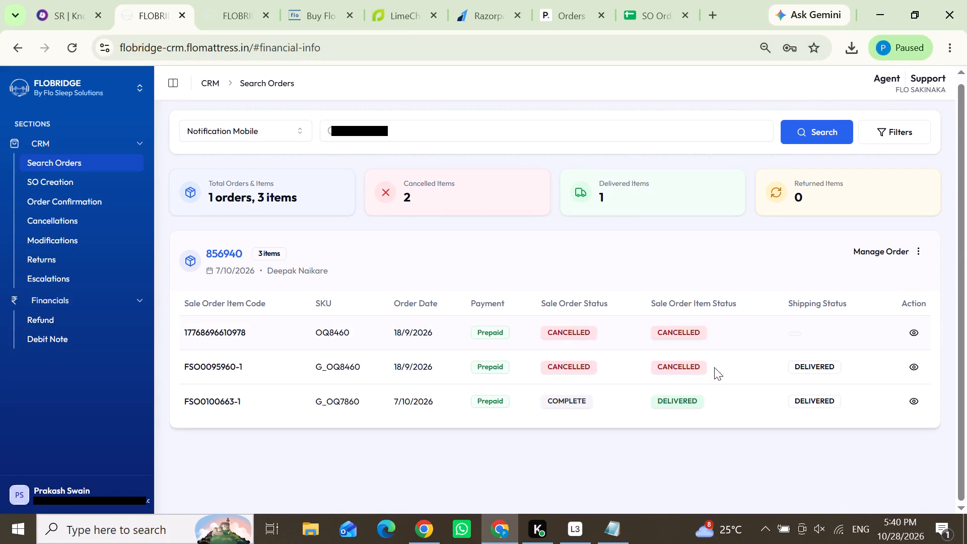
{"action": "left_click", "coordinate": [916, 402]}
{"action": "left_click", "coordinate": [386, 285]}
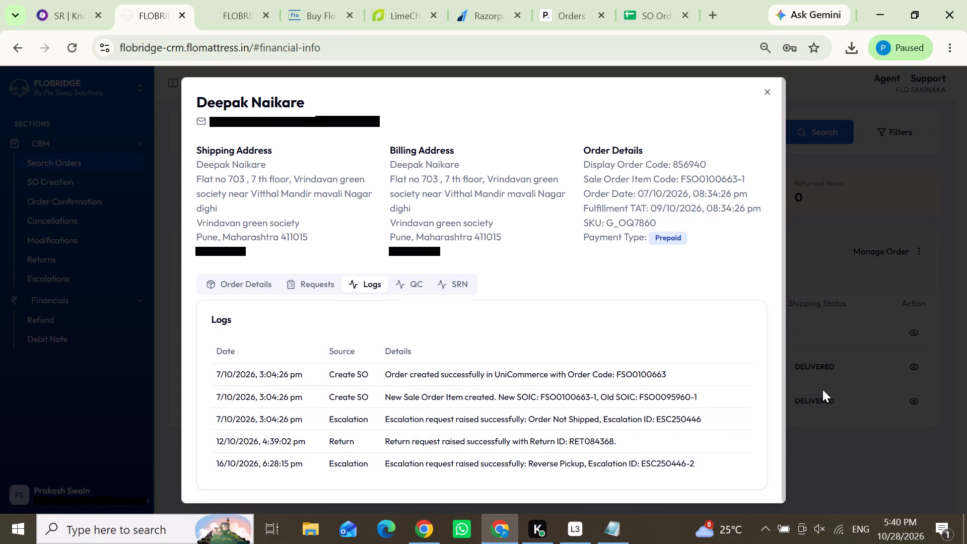
{"action": "left_click", "coordinate": [839, 369]}
{"action": "left_click_drag", "start_coordinate": [244, 253], "coordinate": [200, 252]}
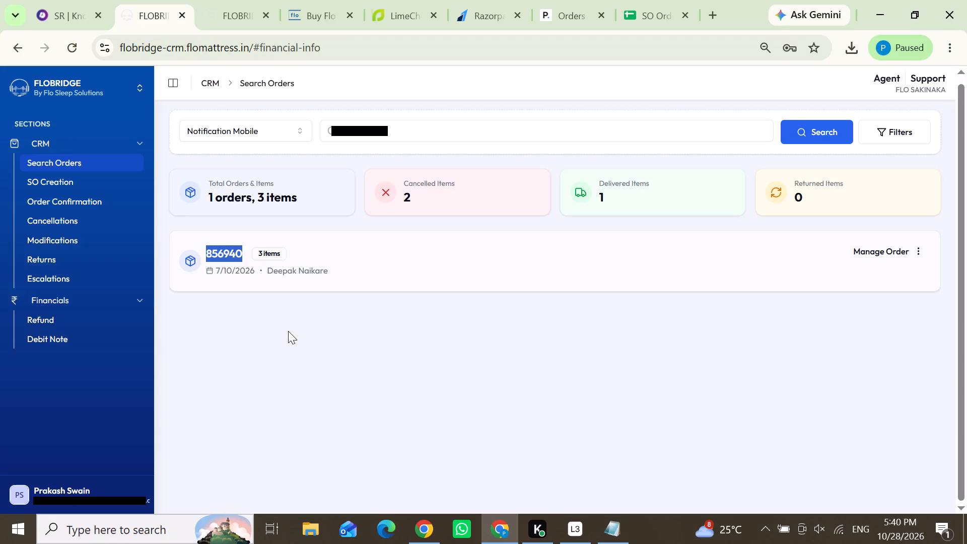
{"action": "key", "text": "ctrl+c"}
{"action": "left_click", "coordinate": [33, 254]}
{"action": "left_click", "coordinate": [335, 269]}
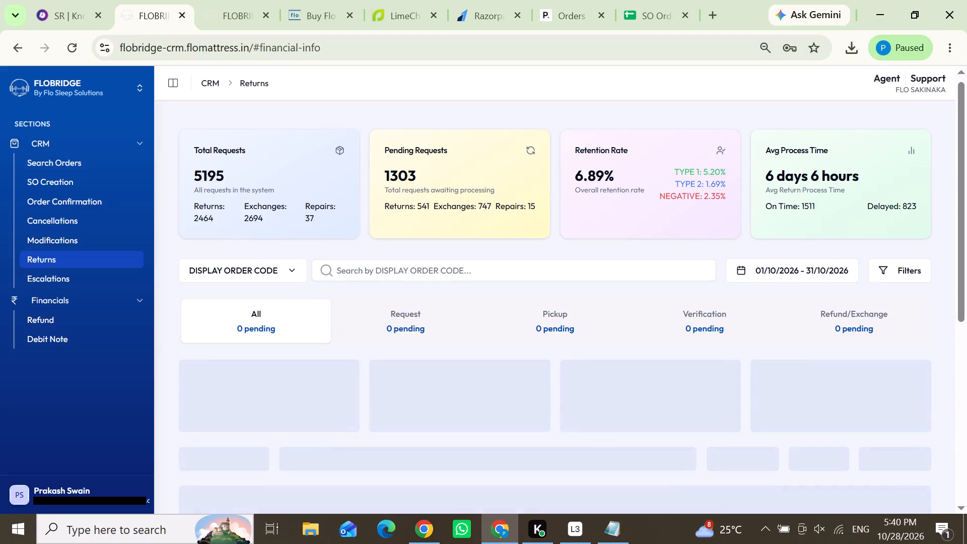
{"action": "key", "text": "ctrl+v"}
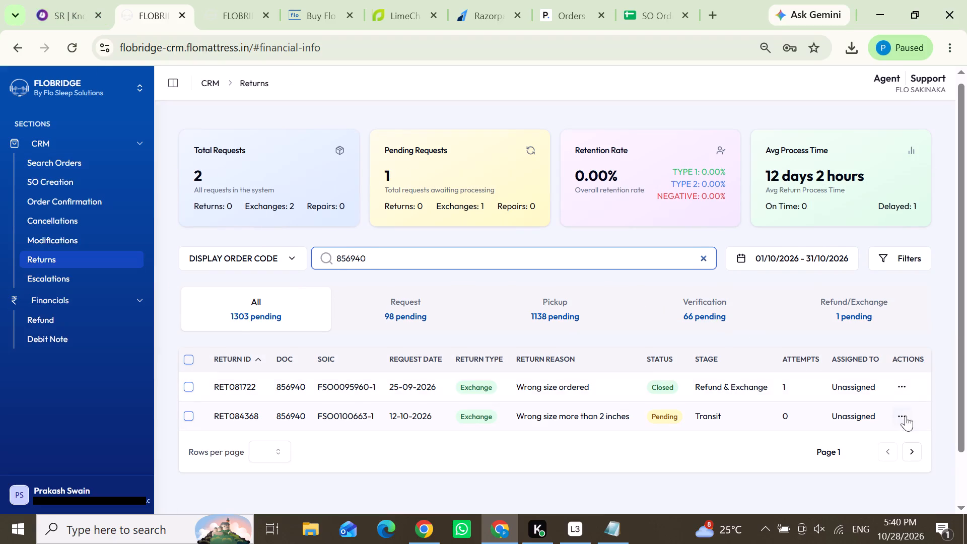
{"action": "left_click", "coordinate": [906, 416]}
{"action": "left_click", "coordinate": [865, 454]}
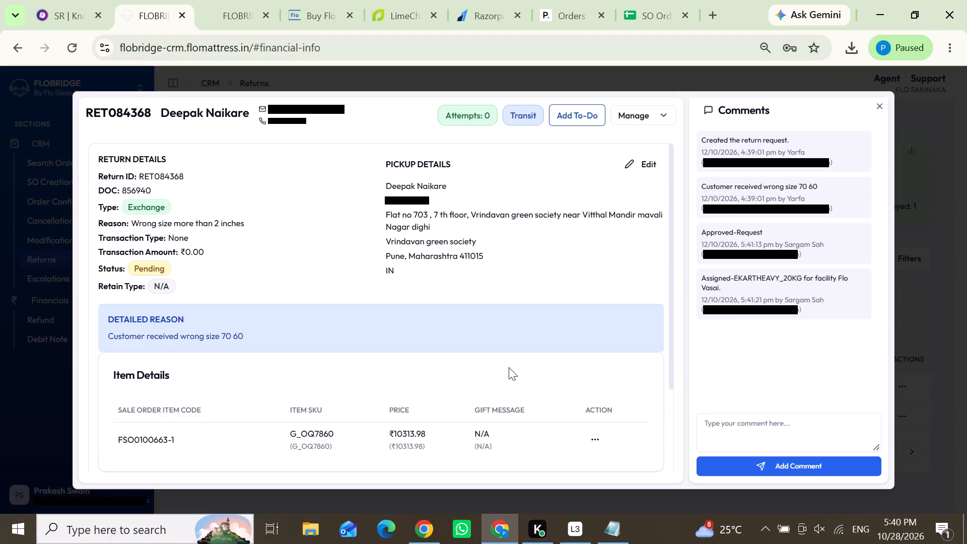
{"action": "scroll", "coordinate": [504, 365], "scroll_direction": "down", "scroll_amount": 1}
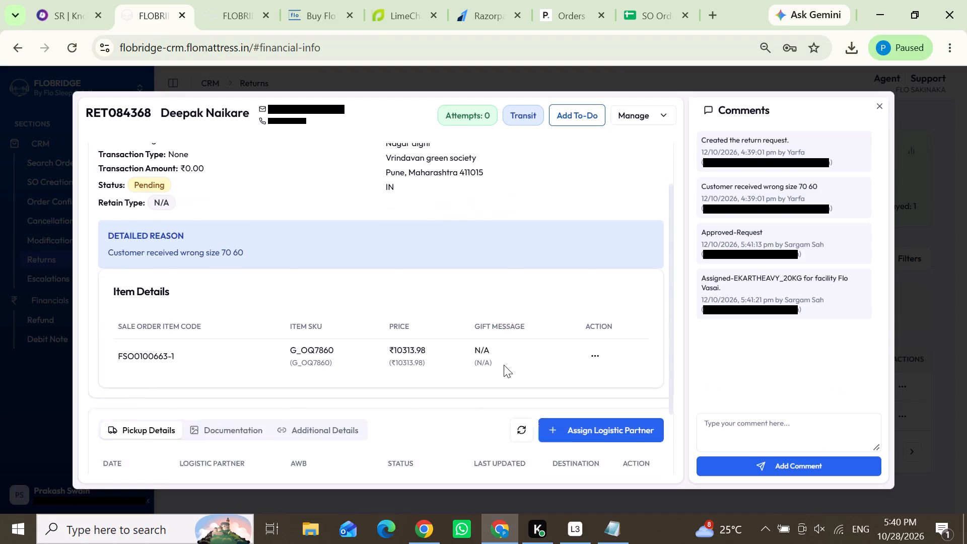
{"action": "scroll", "coordinate": [502, 364], "scroll_direction": "up", "scroll_amount": 1}
{"action": "scroll", "coordinate": [502, 364], "scroll_direction": "down", "scroll_amount": 1}
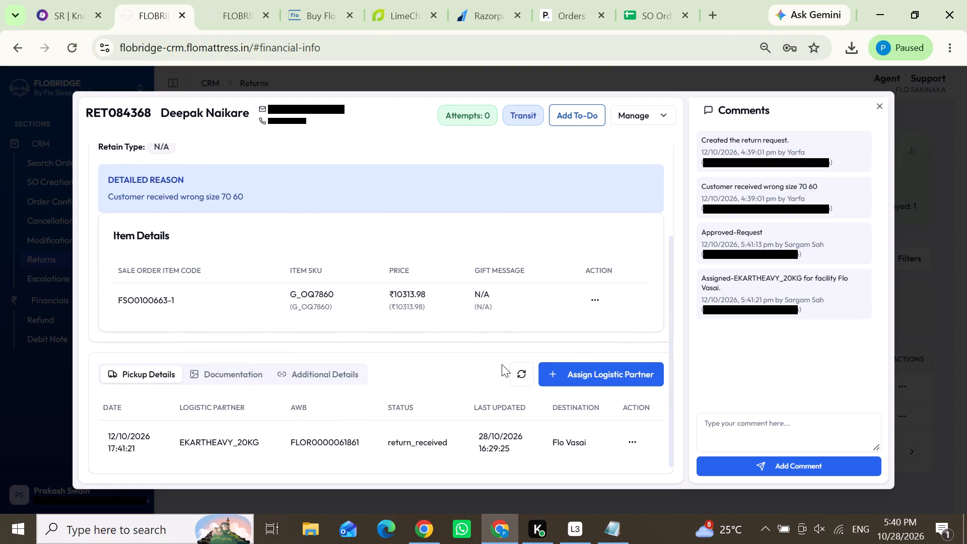
{"action": "scroll", "coordinate": [532, 352], "scroll_direction": "down", "scroll_amount": 1}
{"action": "scroll", "coordinate": [448, 386], "scroll_direction": "down", "scroll_amount": 1}
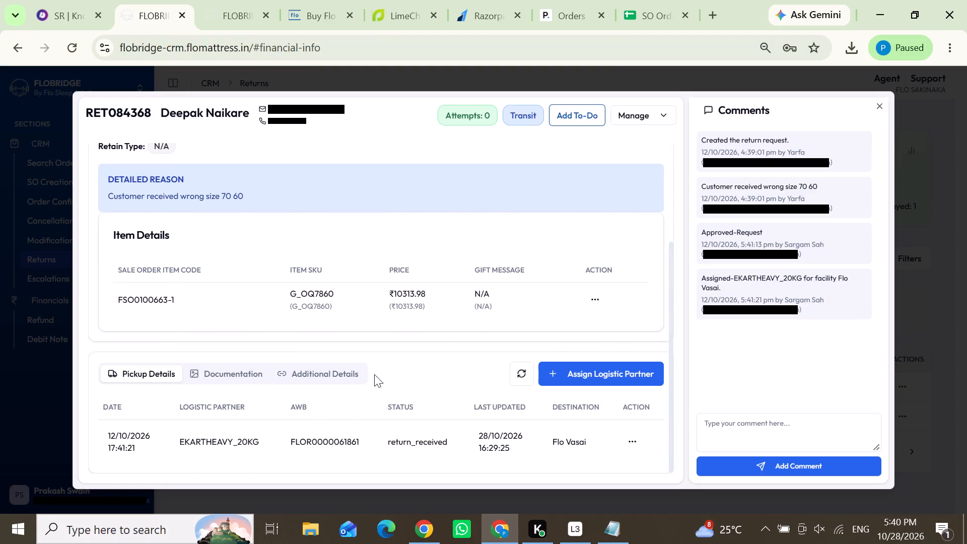
{"action": "scroll", "coordinate": [404, 315], "scroll_direction": "up", "scroll_amount": 1}
{"action": "left_click", "coordinate": [0, 368]}
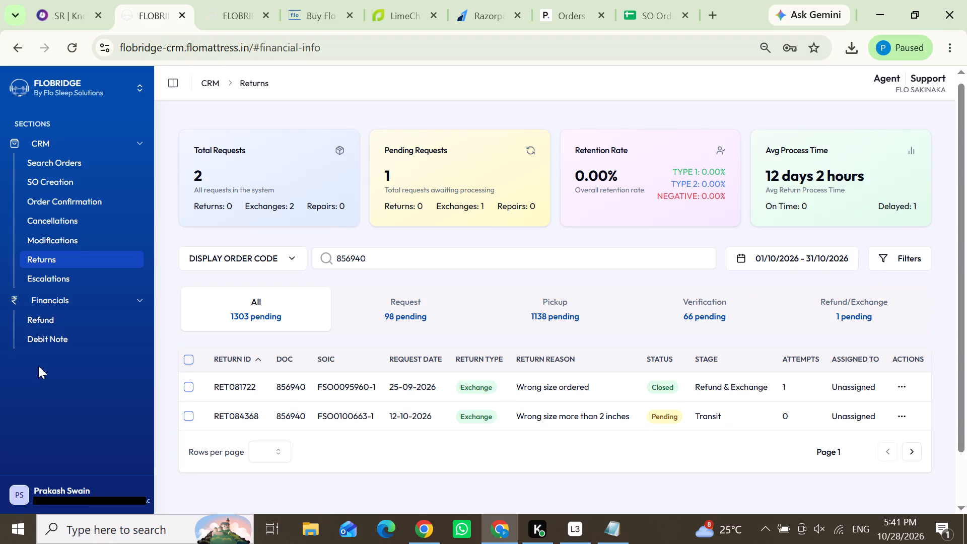
{"action": "left_click_drag", "start_coordinate": [376, 257], "coordinate": [275, 265]}
{"action": "key", "text": "ctrl+c"}
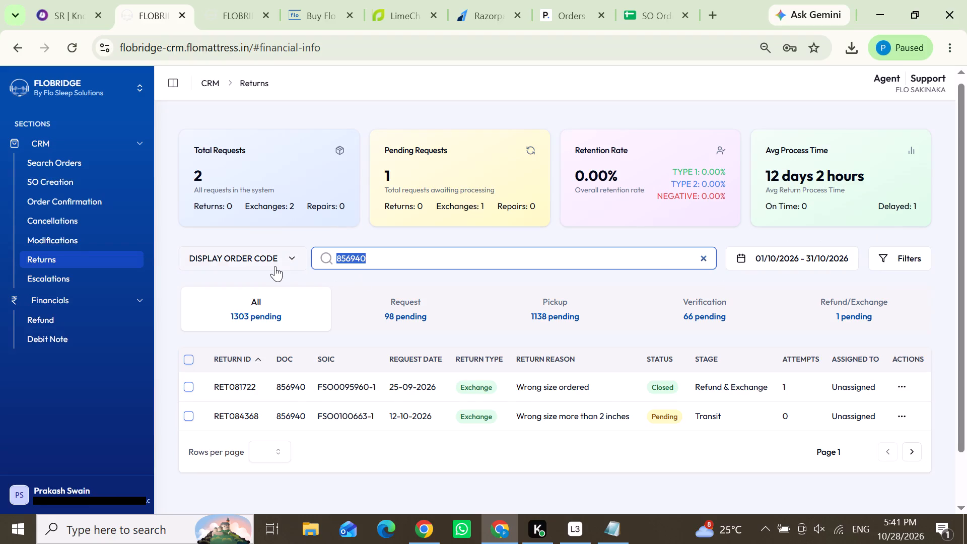
{"action": "left_click", "coordinate": [66, 19]}
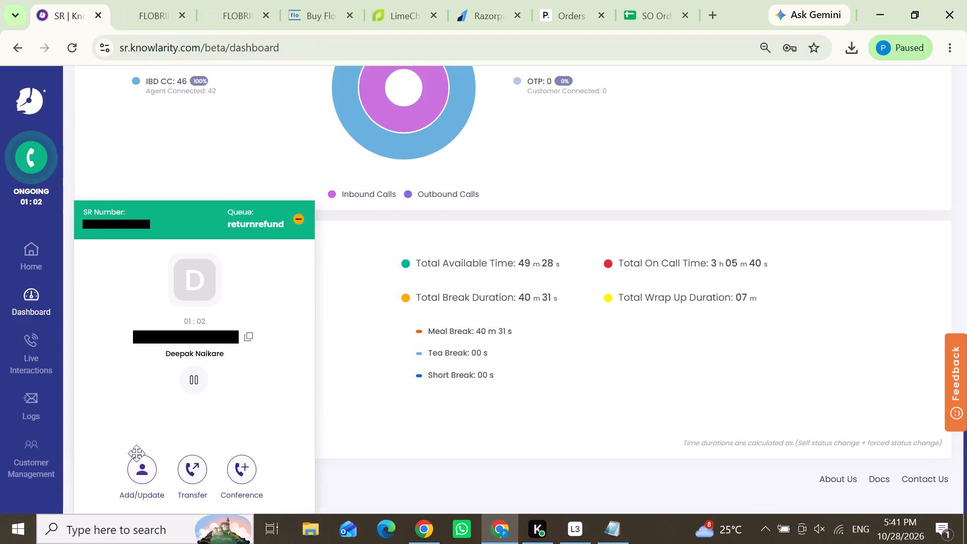
{"action": "left_click", "coordinate": [135, 459]}
{"action": "scroll", "coordinate": [183, 366], "scroll_direction": "down", "scroll_amount": 1}
{"action": "left_click", "coordinate": [157, 413]}
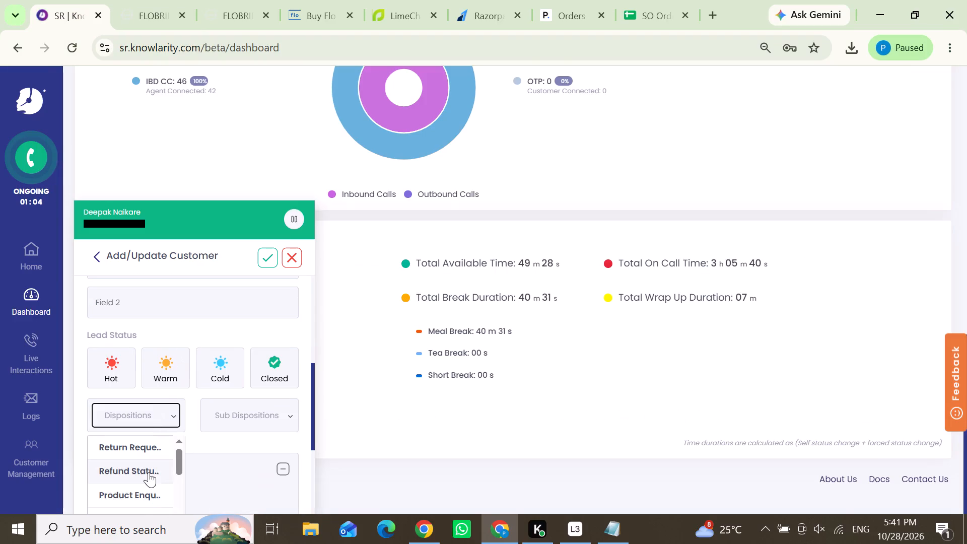
{"action": "left_click", "coordinate": [130, 451]}
{"action": "left_click", "coordinate": [149, 488]}
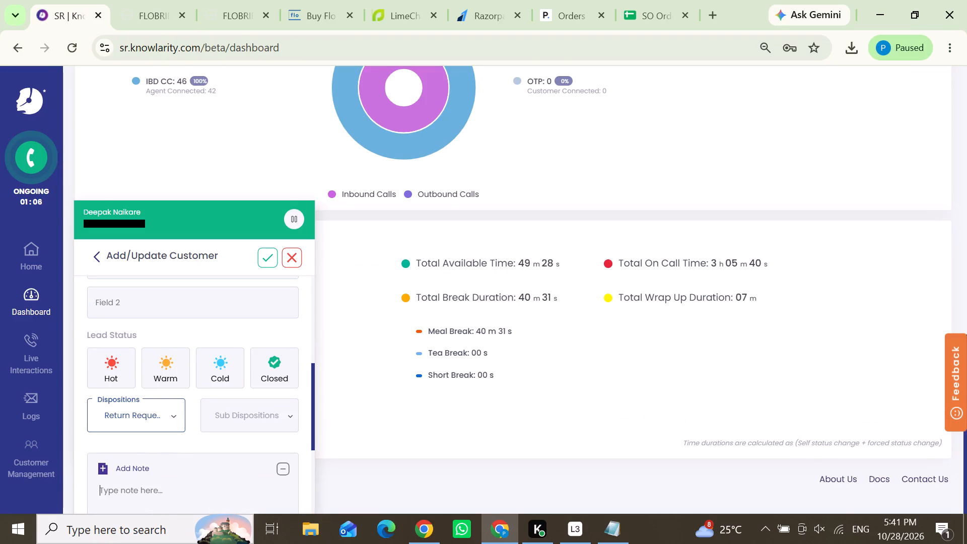
{"action": "key", "text": "ctrl+v"}
{"action": "left_click", "coordinate": [262, 260]}
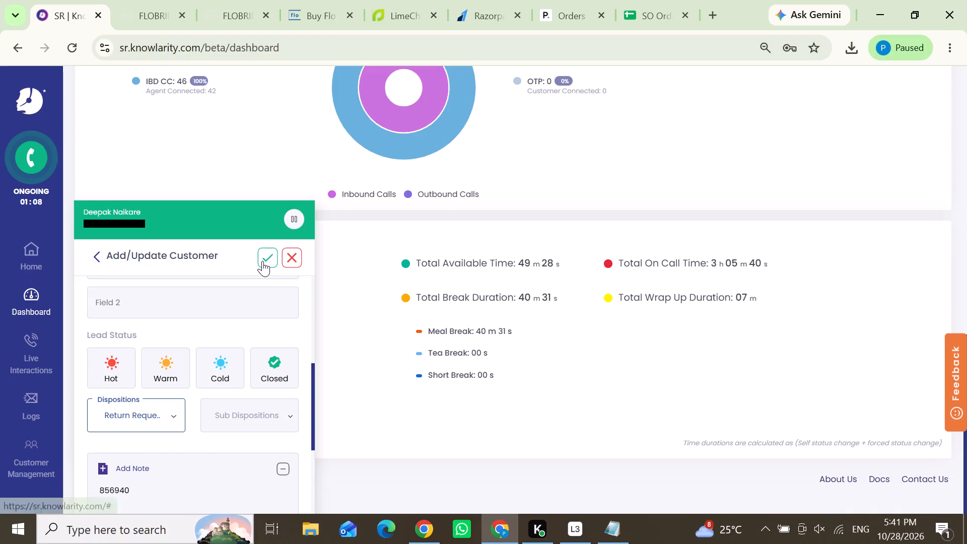
{"action": "left_click", "coordinate": [132, 8]}
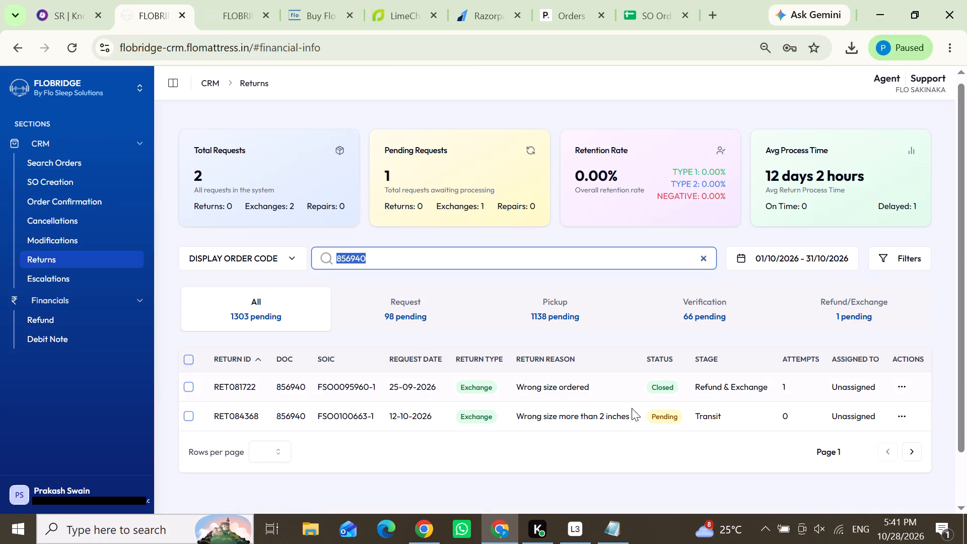
{"action": "left_click", "coordinate": [897, 415]}
{"action": "left_click", "coordinate": [873, 455]}
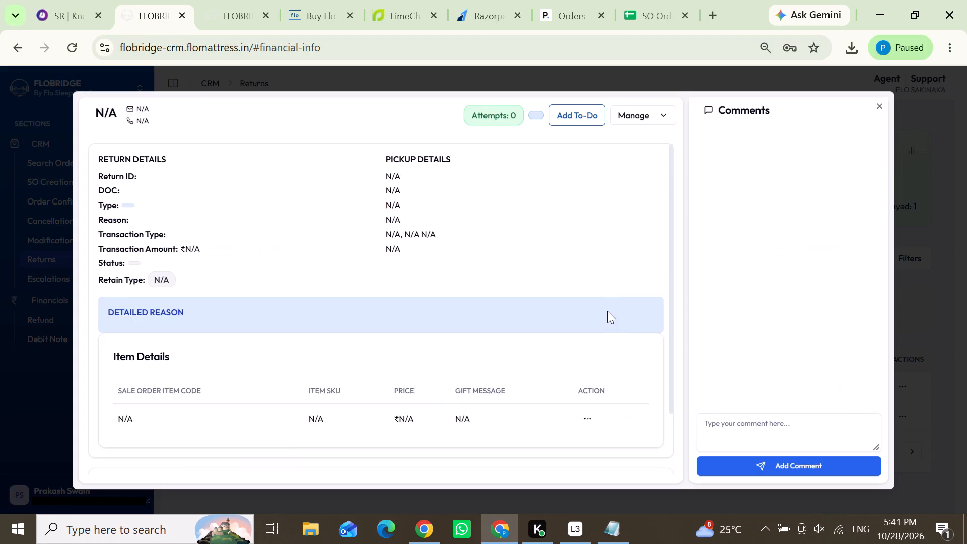
{"action": "scroll", "coordinate": [607, 310], "scroll_direction": "down", "scroll_amount": 3}
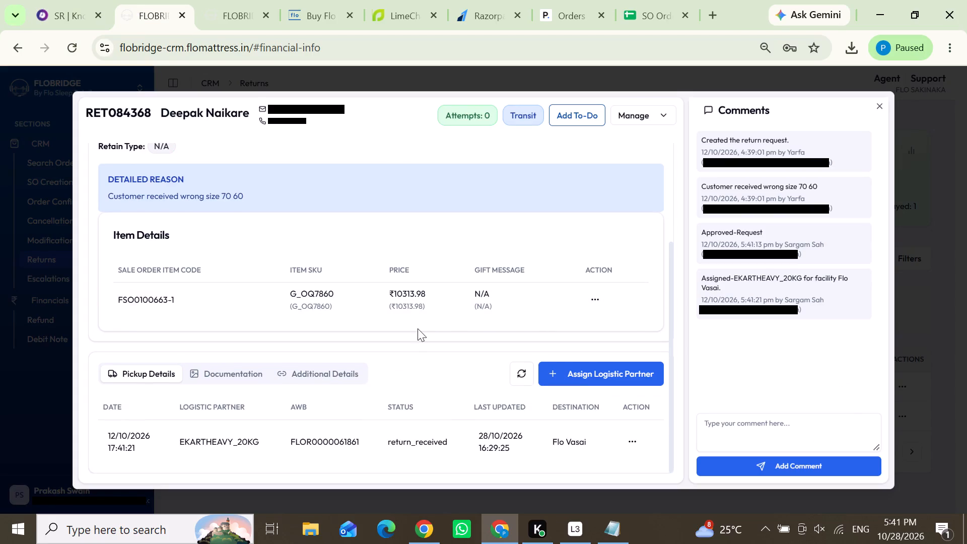
{"action": "scroll", "coordinate": [407, 334], "scroll_direction": "down", "scroll_amount": 3}
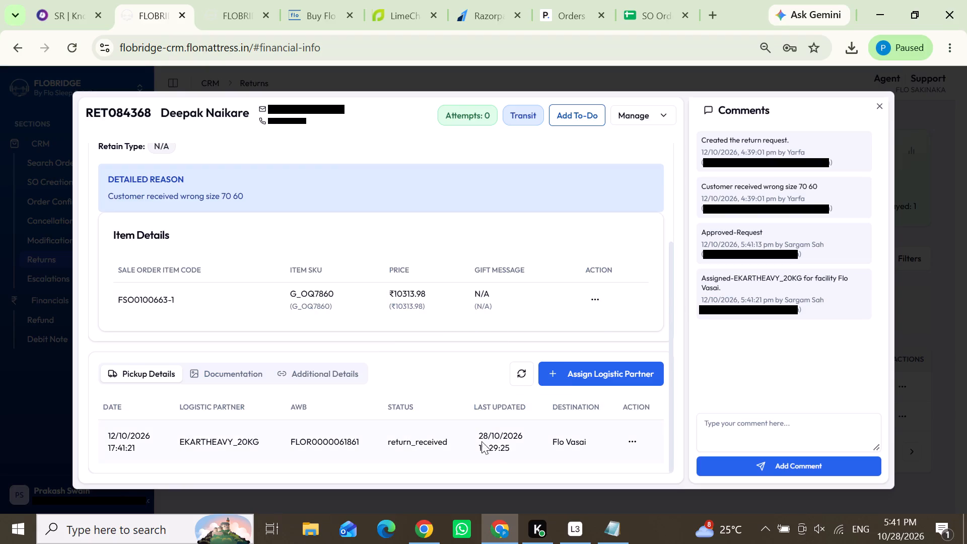
Copy the caller's phone number from the Knowlarity call and search the LimeChat contacts for it.
{"action": "left_click", "coordinate": [60, 0]}
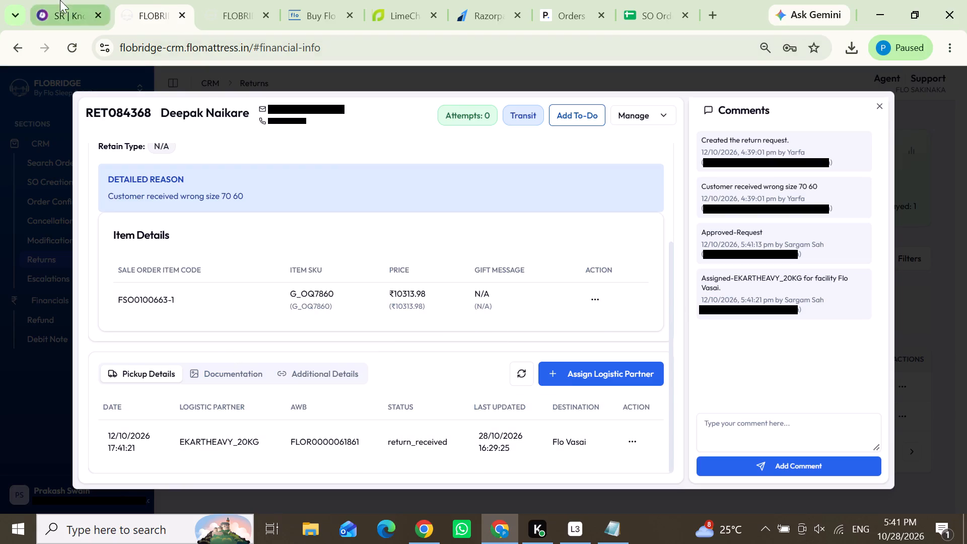
{"action": "left_click", "coordinate": [248, 339]}
{"action": "left_click", "coordinate": [412, 6]}
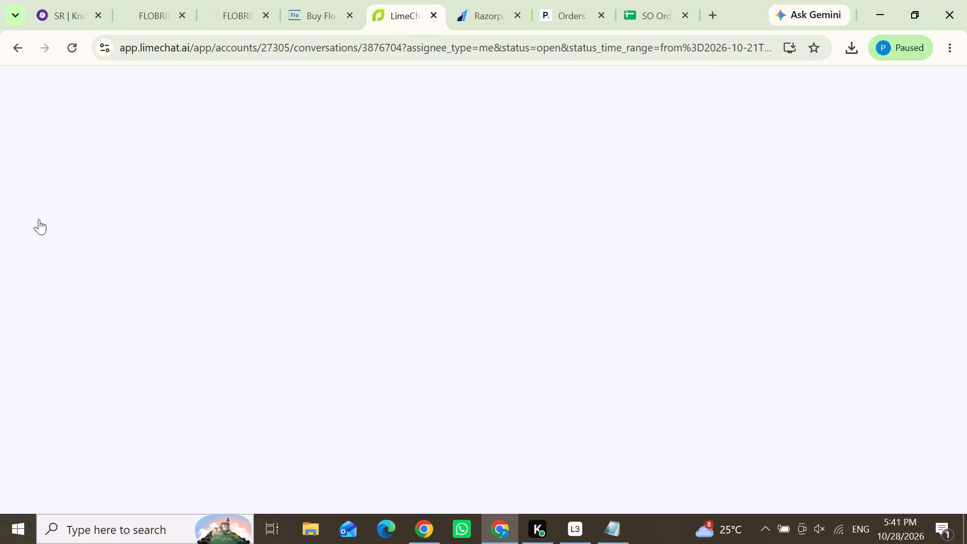
{"action": "left_click", "coordinate": [31, 268]}
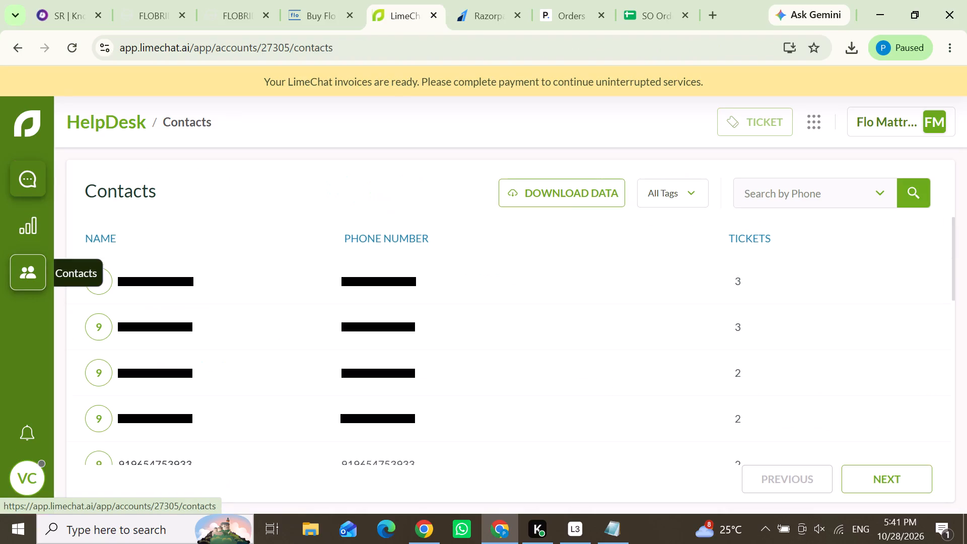
{"action": "key", "text": "ctrl+v"}
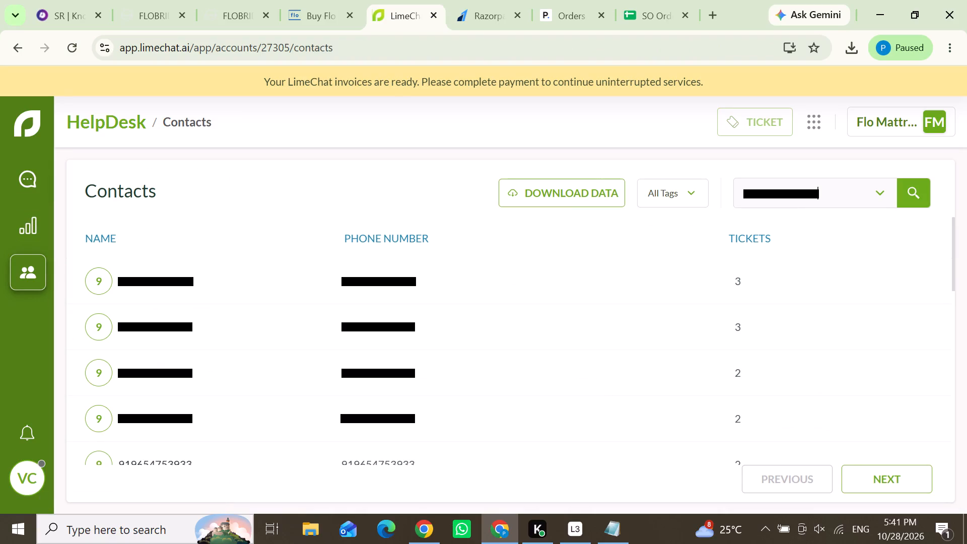
{"action": "left_click", "coordinate": [912, 193]}
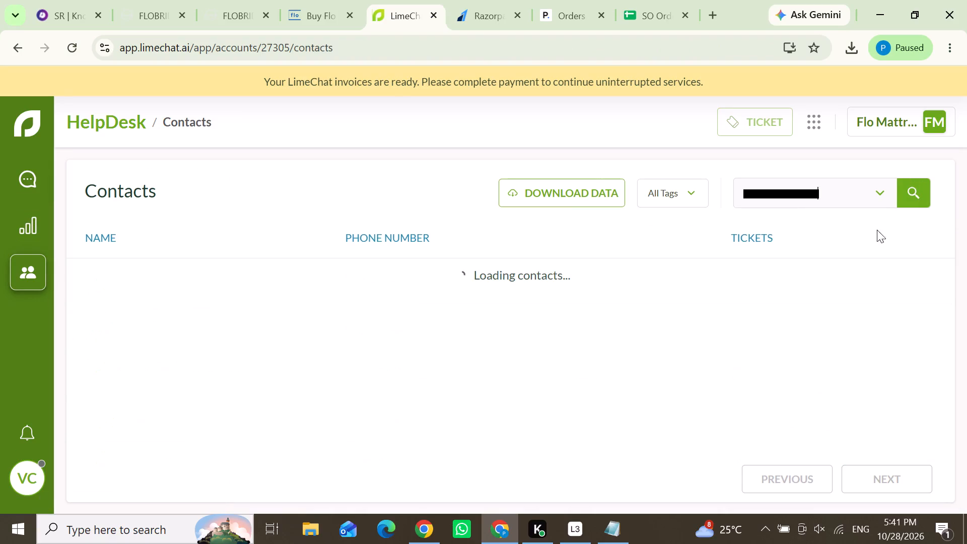
Open the found contact's latest WhatsApp ticket and read through the conversation, including the pictures and video sent.
{"action": "left_click", "coordinate": [508, 284]}
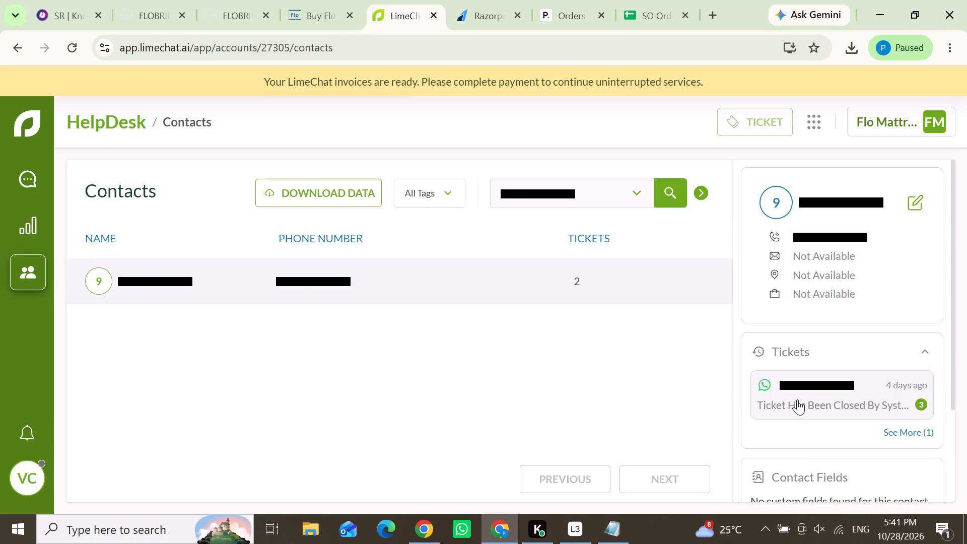
{"action": "left_click", "coordinate": [797, 399]}
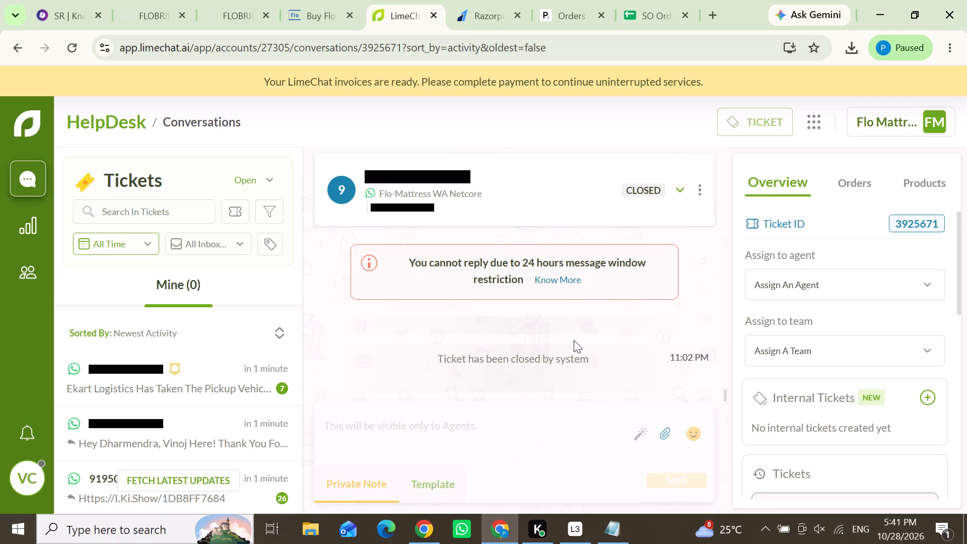
{"action": "scroll", "coordinate": [574, 339], "scroll_direction": "up", "scroll_amount": 8}
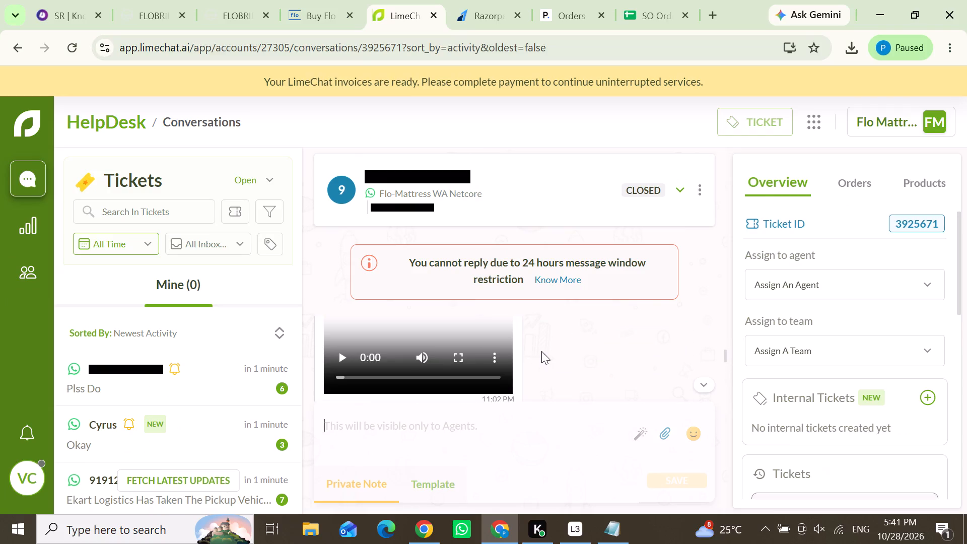
{"action": "scroll", "coordinate": [577, 354], "scroll_direction": "up", "scroll_amount": 3}
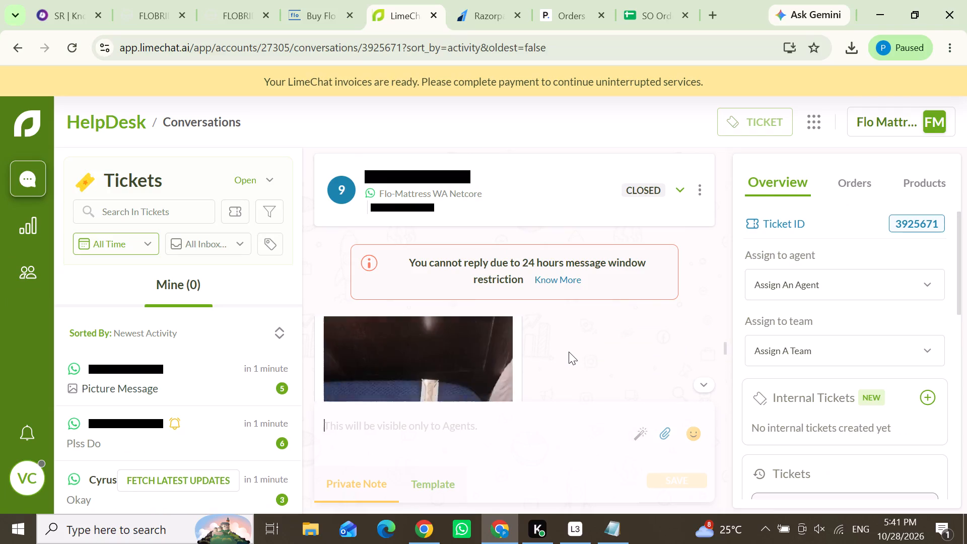
{"action": "scroll", "coordinate": [569, 352], "scroll_direction": "up", "scroll_amount": 1}
{"action": "scroll", "coordinate": [565, 351], "scroll_direction": "down", "scroll_amount": 10}
{"action": "scroll", "coordinate": [563, 354], "scroll_direction": "up", "scroll_amount": 2}
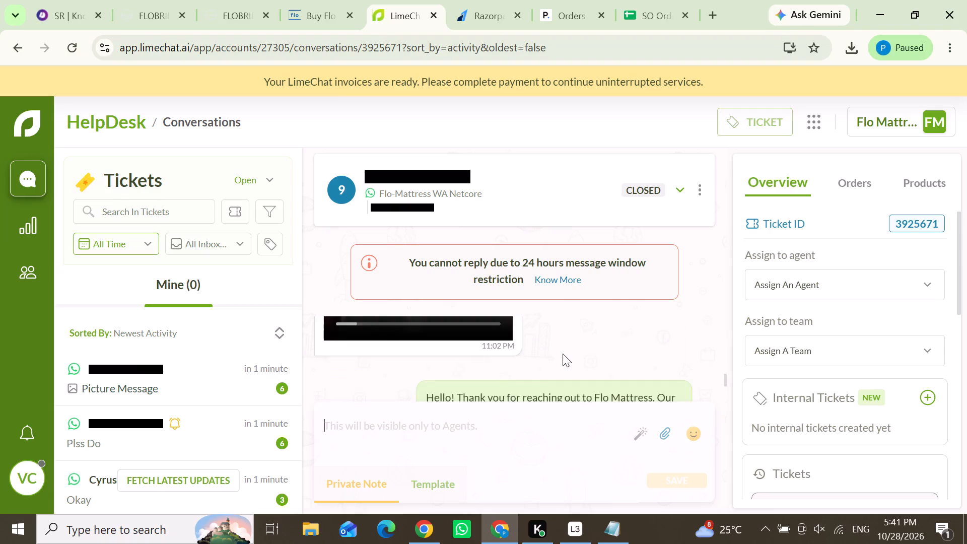
{"action": "scroll", "coordinate": [563, 354], "scroll_direction": "up", "scroll_amount": 2}
{"action": "scroll", "coordinate": [561, 353], "scroll_direction": "down", "scroll_amount": 1}
{"action": "scroll", "coordinate": [559, 351], "scroll_direction": "up", "scroll_amount": 1}
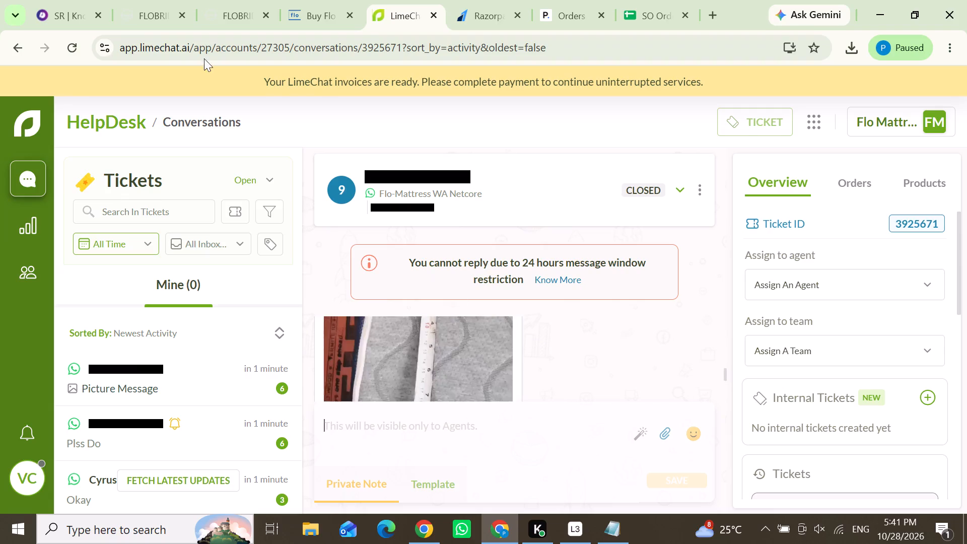
{"action": "left_click", "coordinate": [143, 0]}
{"action": "left_click", "coordinate": [79, 0]}
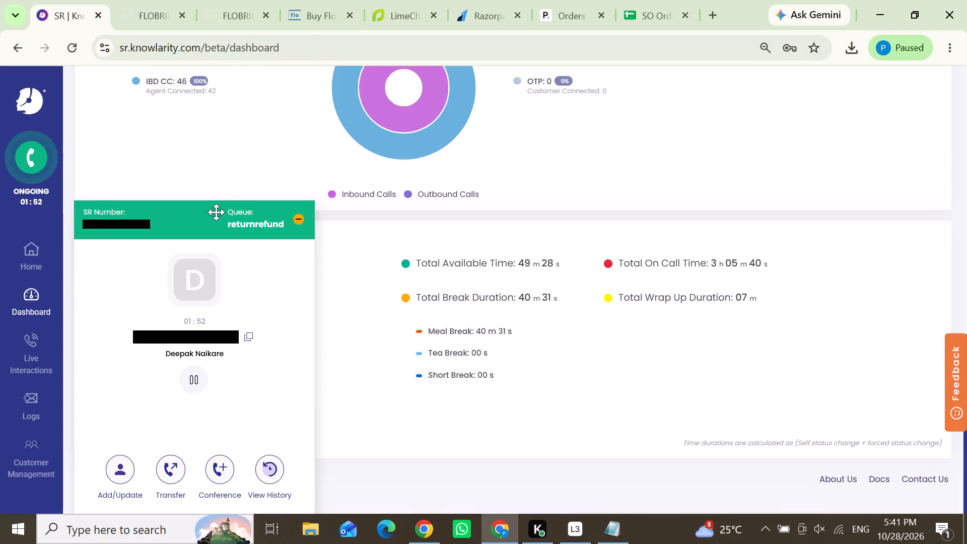
{"action": "left_click", "coordinate": [151, 0]}
{"action": "left_click", "coordinate": [250, 0]}
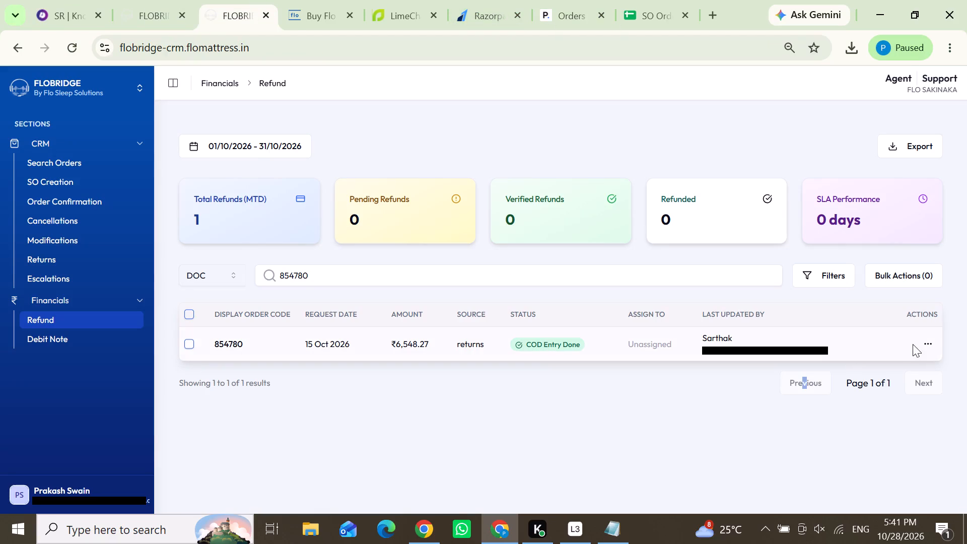
{"action": "left_click", "coordinate": [934, 346]}
{"action": "left_click", "coordinate": [886, 370]}
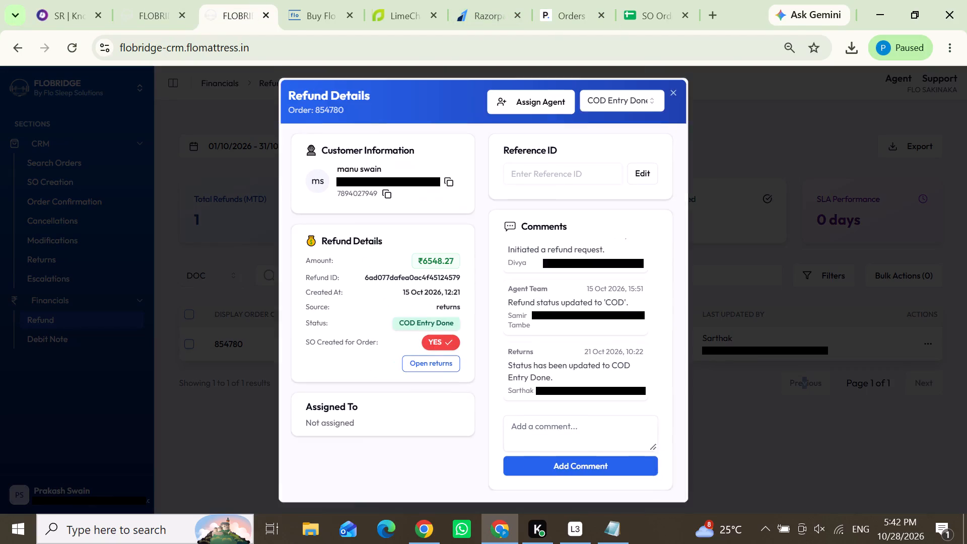
{"action": "scroll", "coordinate": [573, 311], "scroll_direction": "down", "scroll_amount": 4}
{"action": "scroll", "coordinate": [573, 311], "scroll_direction": "up", "scroll_amount": 5}
{"action": "scroll", "coordinate": [573, 310], "scroll_direction": "down", "scroll_amount": 4}
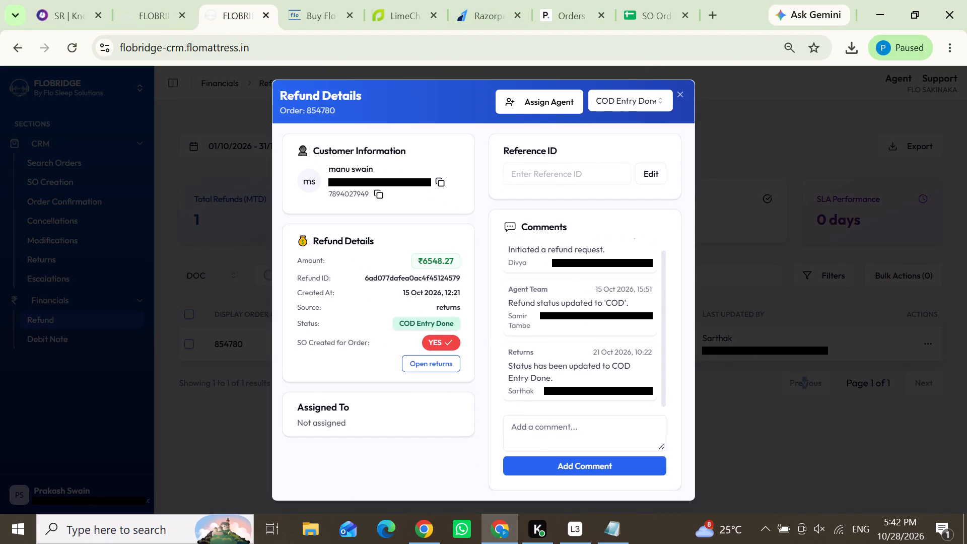
{"action": "left_click_drag", "start_coordinate": [386, 324], "coordinate": [456, 316]}
{"action": "left_click", "coordinate": [610, 348]}
{"action": "scroll", "coordinate": [629, 363], "scroll_direction": "down", "scroll_amount": 3}
{"action": "scroll", "coordinate": [629, 363], "scroll_direction": "up", "scroll_amount": 4}
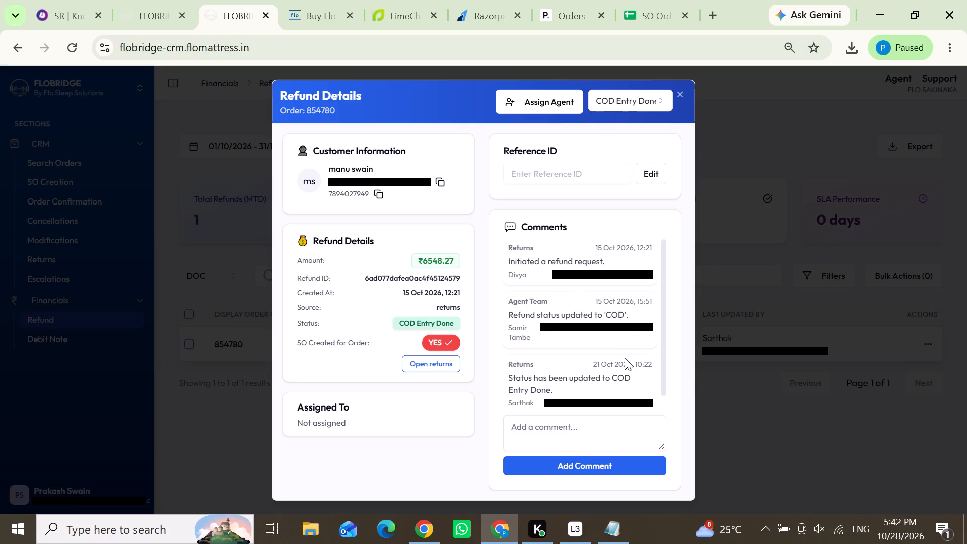
{"action": "scroll", "coordinate": [625, 358], "scroll_direction": "down", "scroll_amount": 5}
{"action": "left_click", "coordinate": [812, 435]}
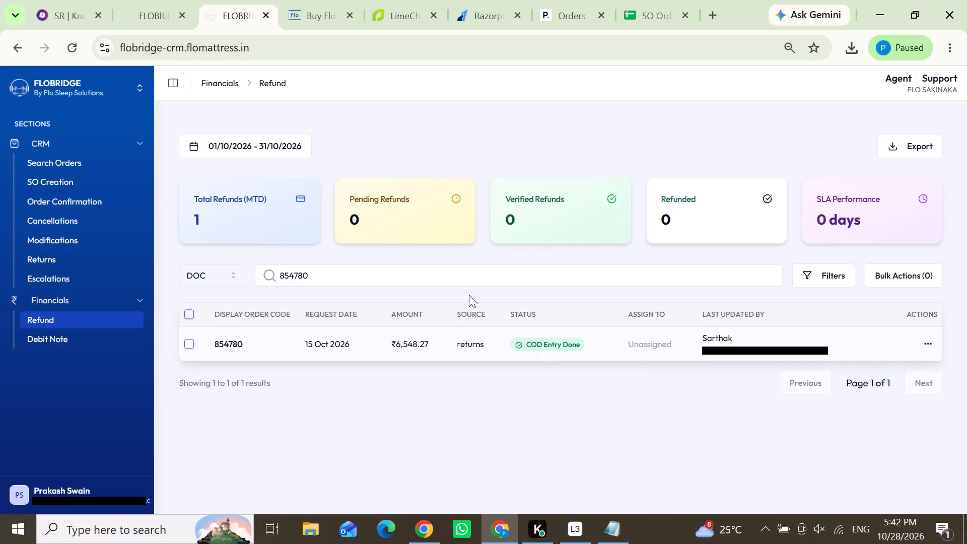
Return to the customer's LimeChat conversation and watch the video sent on October 23 at 11:01 PM in full screen.
{"action": "left_click", "coordinate": [413, 0]}
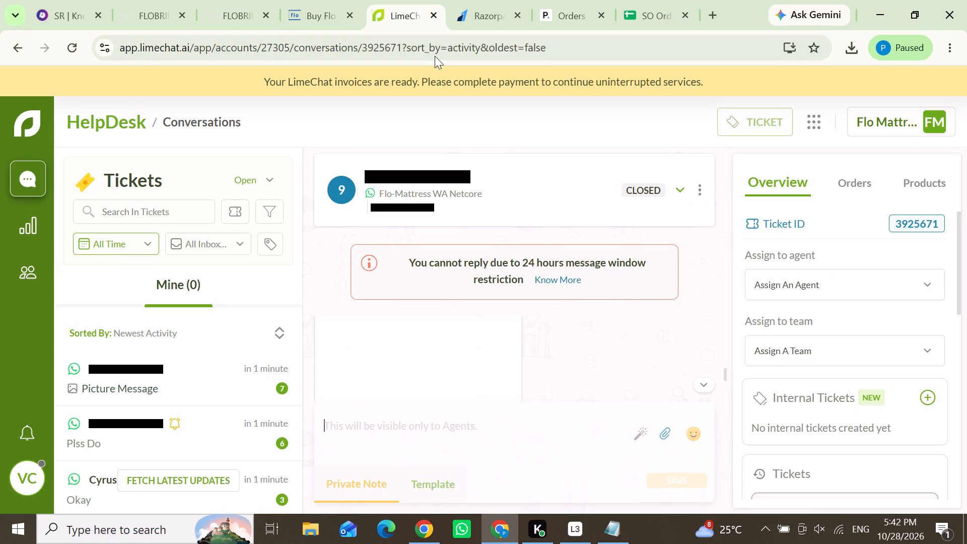
{"action": "scroll", "coordinate": [584, 368], "scroll_direction": "up", "scroll_amount": 12}
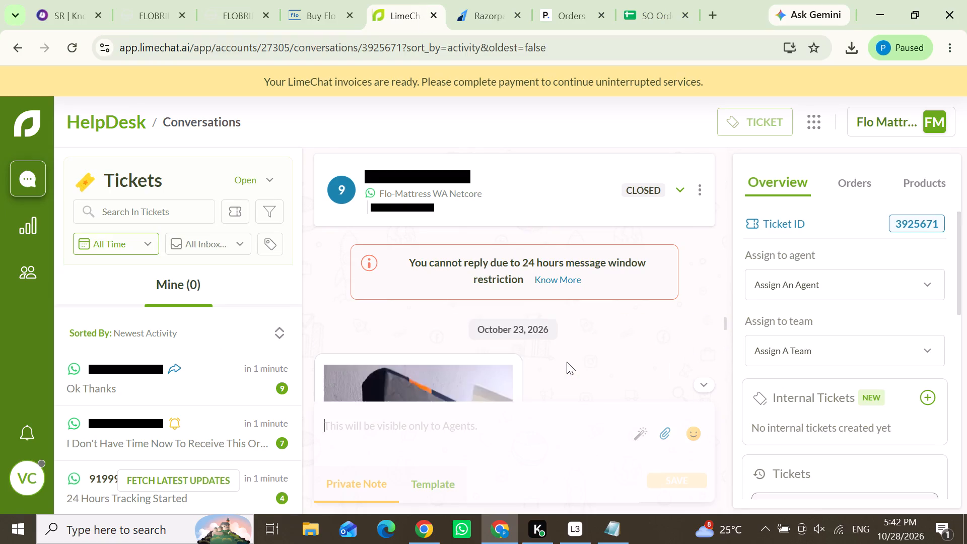
{"action": "scroll", "coordinate": [567, 362], "scroll_direction": "down", "scroll_amount": 4}
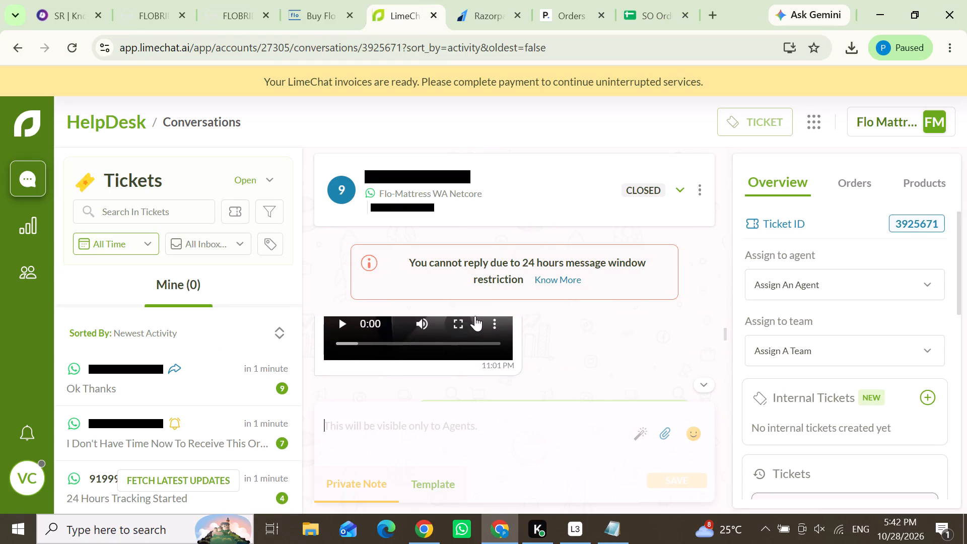
{"action": "left_click", "coordinate": [465, 318]}
{"action": "left_click", "coordinate": [19, 512]}
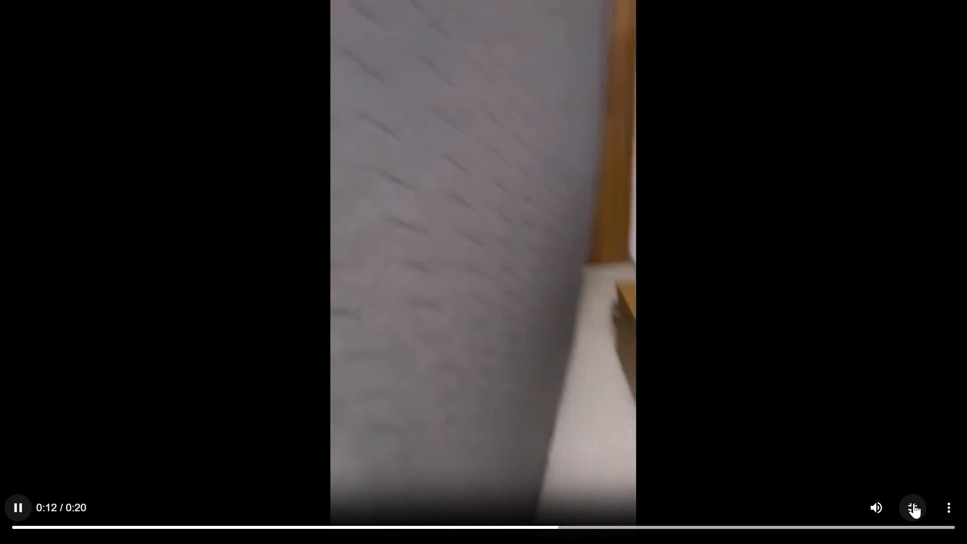
{"action": "left_click", "coordinate": [912, 504]}
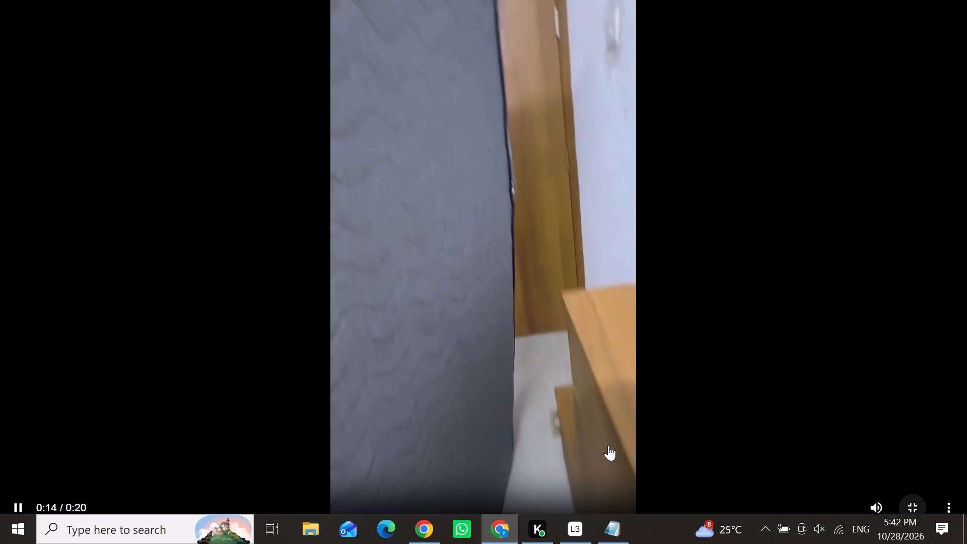
Review the rest of the LimeChat ticket, from the October 23 pictures and videos through the October 24 closing entries.
{"action": "scroll", "coordinate": [605, 325], "scroll_direction": "up", "scroll_amount": 3}
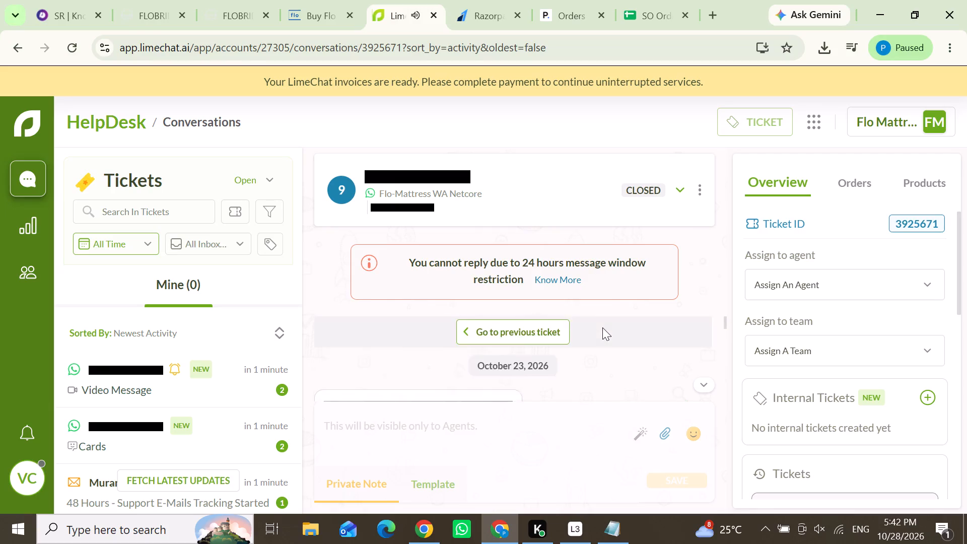
{"action": "scroll", "coordinate": [602, 327], "scroll_direction": "down", "scroll_amount": 14}
{"action": "scroll", "coordinate": [601, 331], "scroll_direction": "up", "scroll_amount": 2}
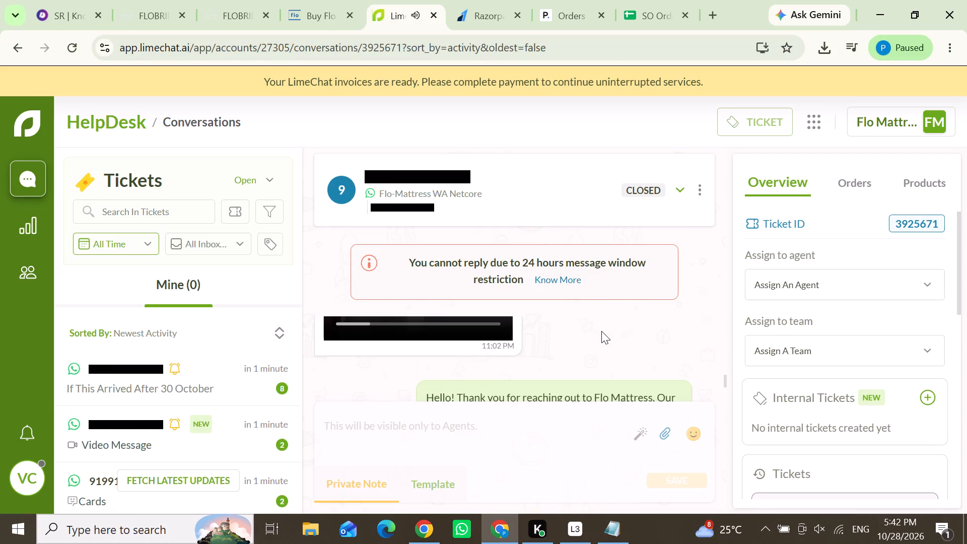
{"action": "scroll", "coordinate": [601, 331], "scroll_direction": "up", "scroll_amount": 4}
{"action": "scroll", "coordinate": [603, 331], "scroll_direction": "down", "scroll_amount": 1}
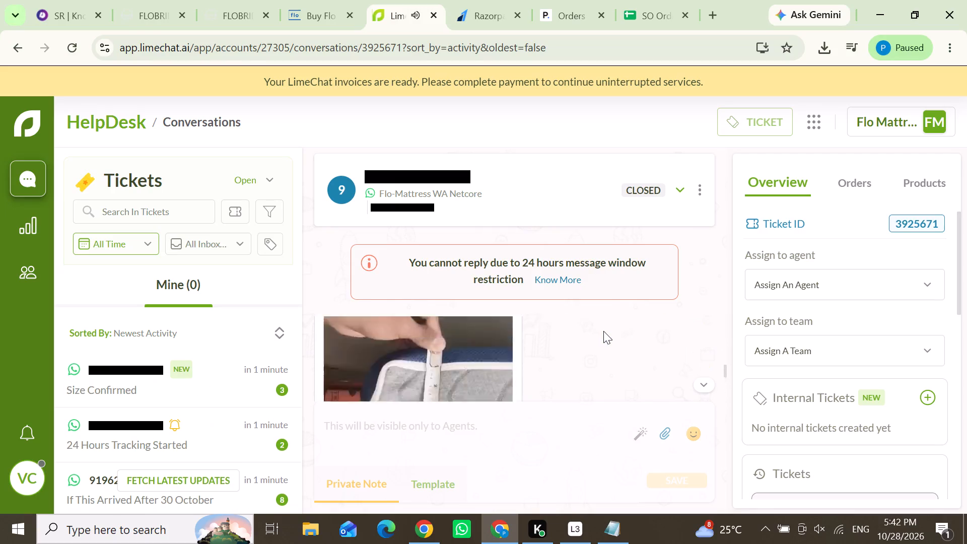
{"action": "scroll", "coordinate": [603, 331], "scroll_direction": "down", "scroll_amount": 1}
{"action": "scroll", "coordinate": [603, 331], "scroll_direction": "up", "scroll_amount": 3}
{"action": "scroll", "coordinate": [600, 333], "scroll_direction": "down", "scroll_amount": 3}
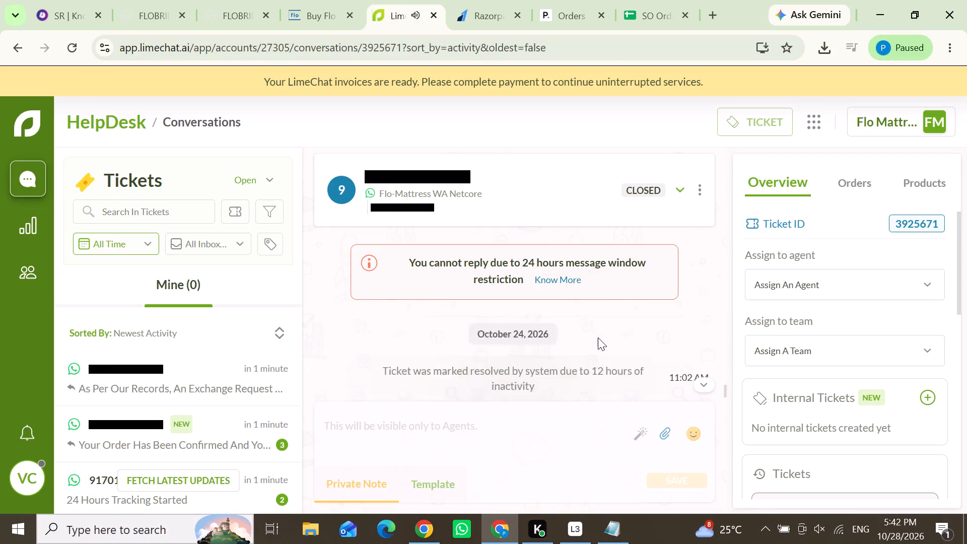
{"action": "scroll", "coordinate": [598, 337], "scroll_direction": "down", "scroll_amount": 3}
Switch to the Knowlarity dashboard and check the ongoing returnrefund call.
{"action": "left_click", "coordinate": [79, 0]}
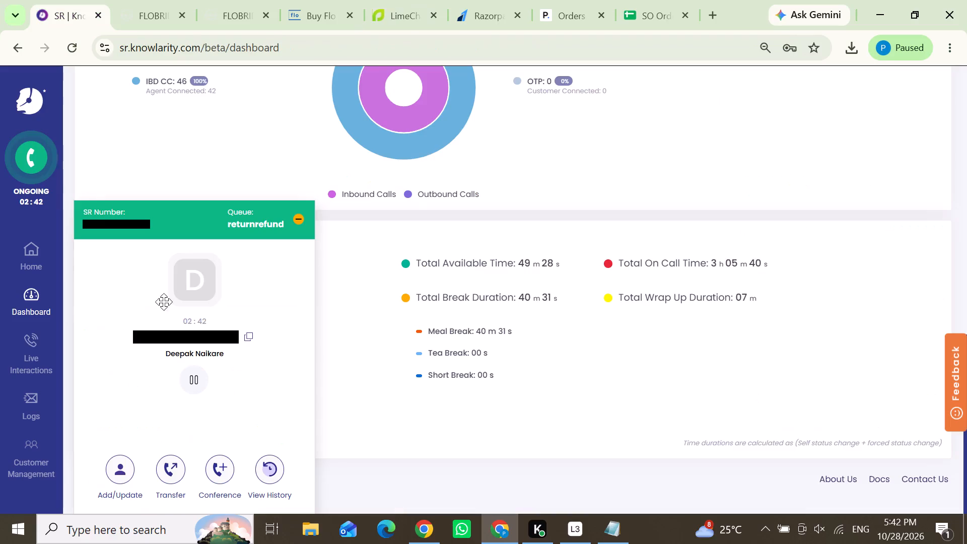
Go back to the LimeChat ticket and re-examine the measuring-tape pictures and the messages around them.
{"action": "left_click", "coordinate": [387, 7]}
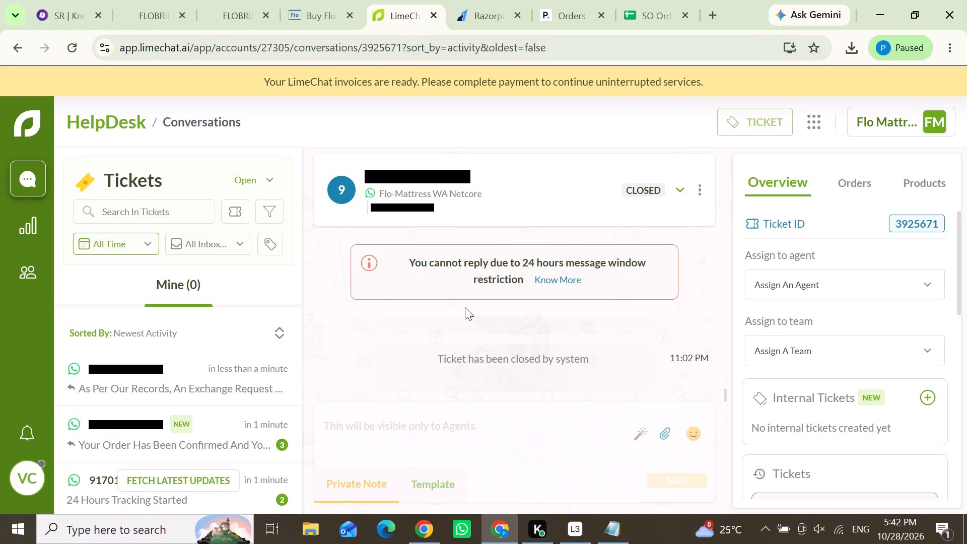
{"action": "scroll", "coordinate": [403, 378], "scroll_direction": "up", "scroll_amount": 2}
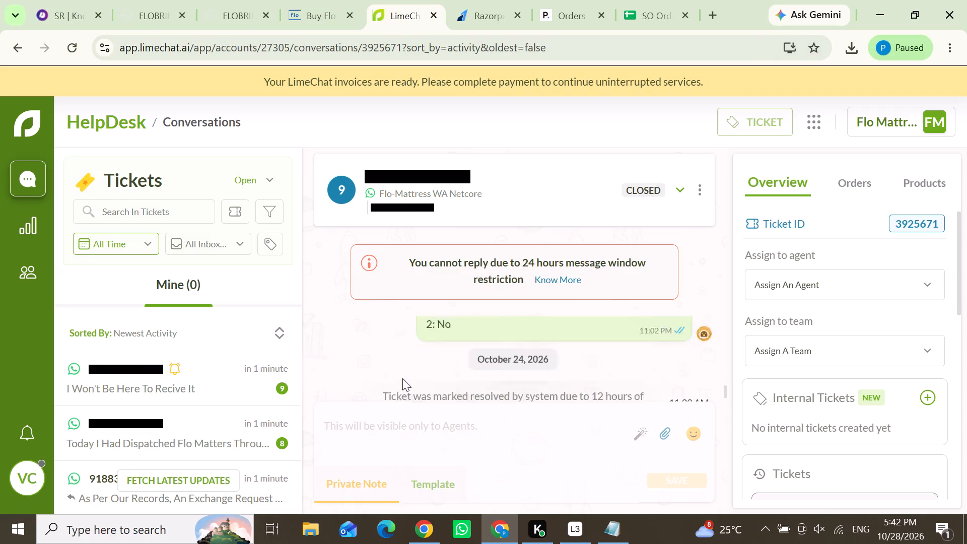
{"action": "scroll", "coordinate": [402, 378], "scroll_direction": "up", "scroll_amount": 3}
{"action": "scroll", "coordinate": [398, 376], "scroll_direction": "down", "scroll_amount": 3}
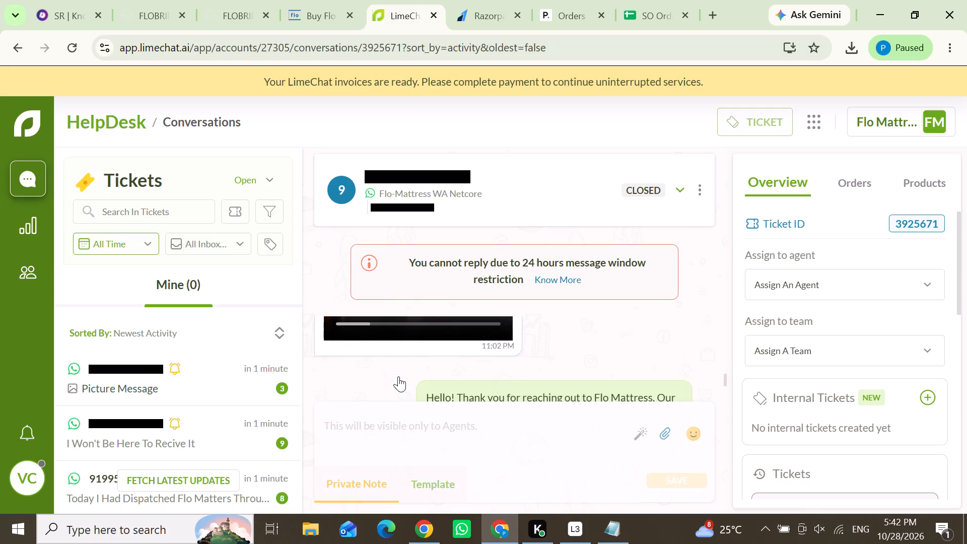
{"action": "scroll", "coordinate": [398, 376], "scroll_direction": "up", "scroll_amount": 2}
Switch to the first Flobridge CRM page.
{"action": "left_click", "coordinate": [142, 0]}
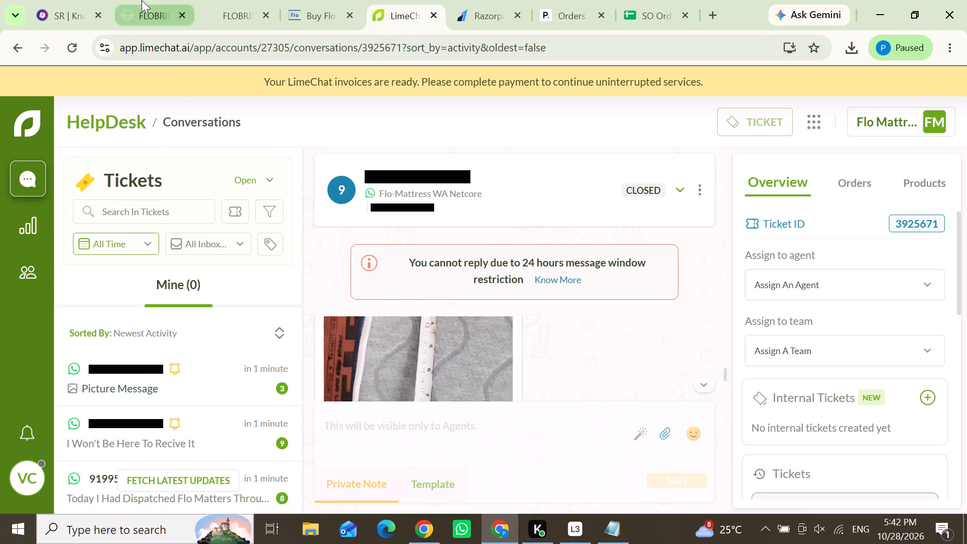
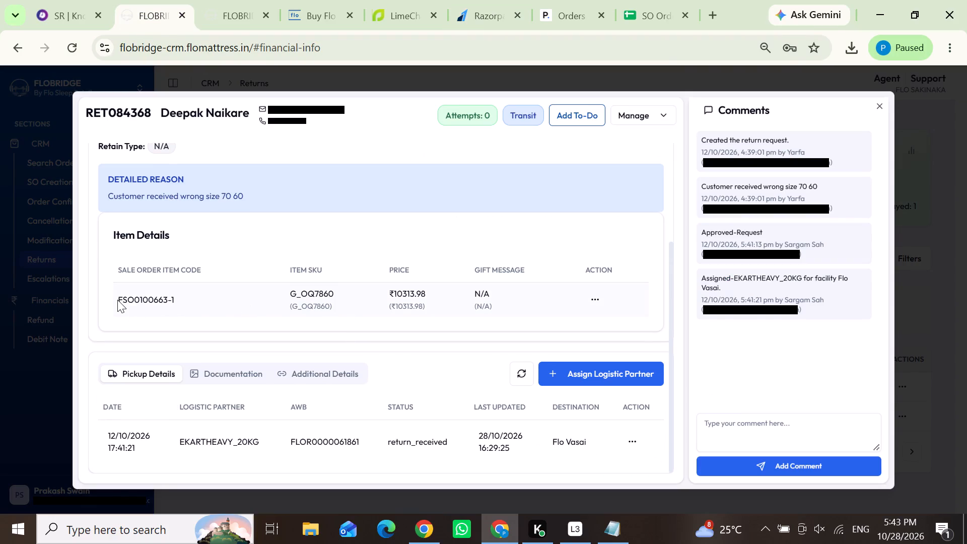
{"action": "left_click_drag", "start_coordinate": [117, 300], "coordinate": [509, 320]}
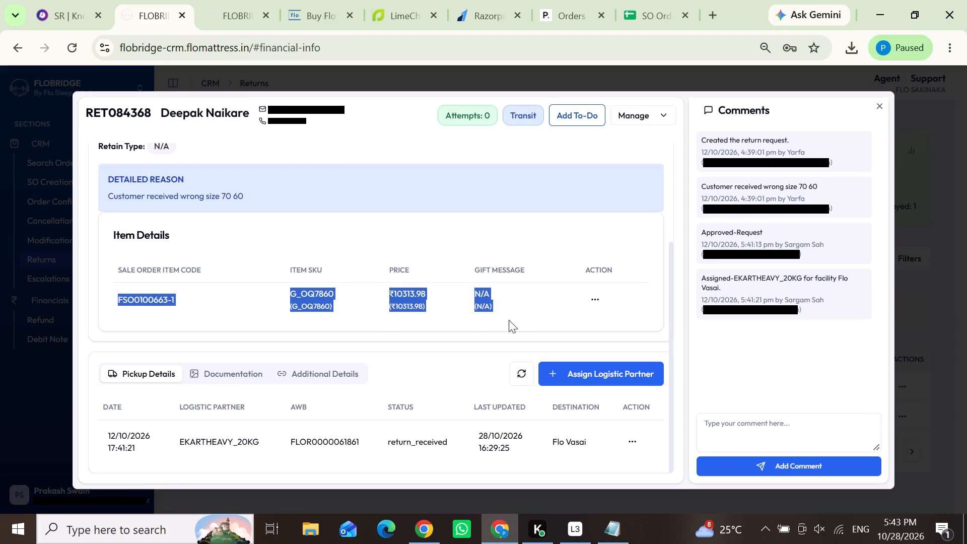
{"action": "left_click_drag", "start_coordinate": [669, 317], "coordinate": [672, 191]}
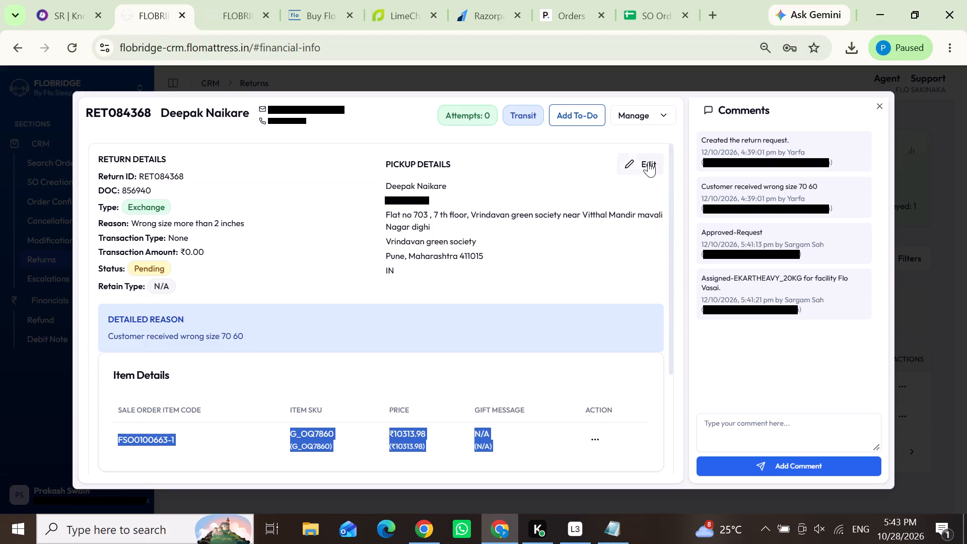
{"action": "left_click", "coordinate": [518, 283]}
{"action": "left_click_drag", "start_coordinate": [420, 271], "coordinate": [363, 244]}
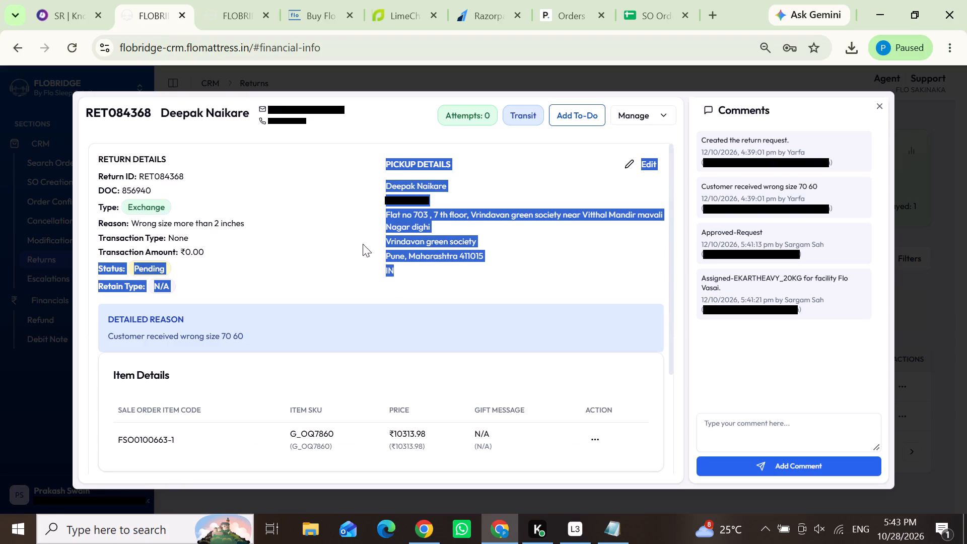
{"action": "left_click_drag", "start_coordinate": [363, 244], "coordinate": [284, 141]}
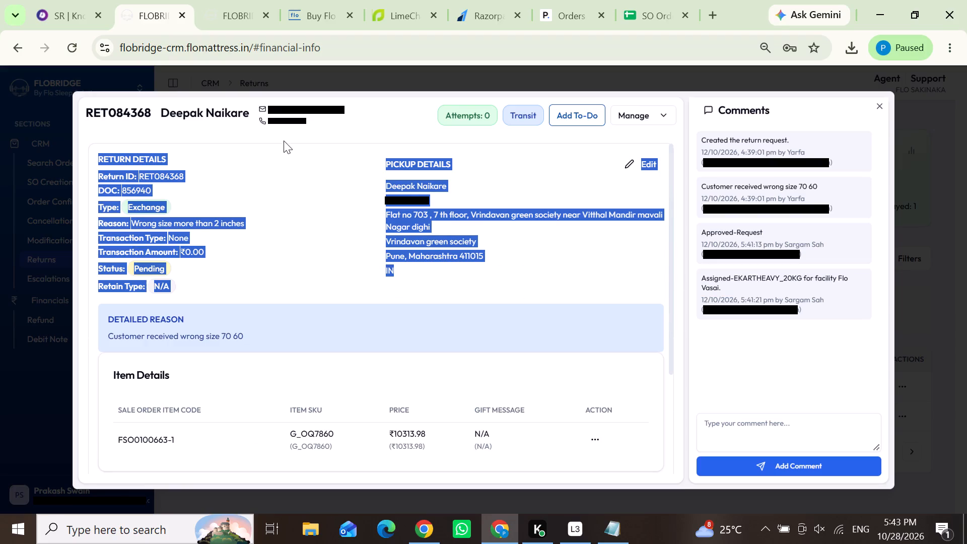
{"action": "left_click_drag", "start_coordinate": [284, 141], "coordinate": [283, 140]}
{"action": "left_click", "coordinate": [556, 259]}
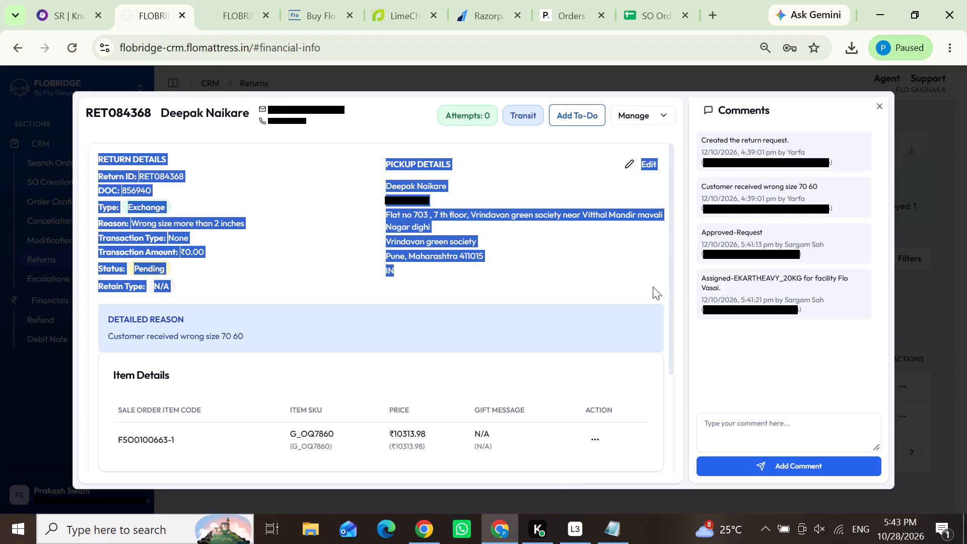
{"action": "left_click", "coordinate": [510, 271]}
{"action": "scroll", "coordinate": [589, 296], "scroll_direction": "down", "scroll_amount": 4}
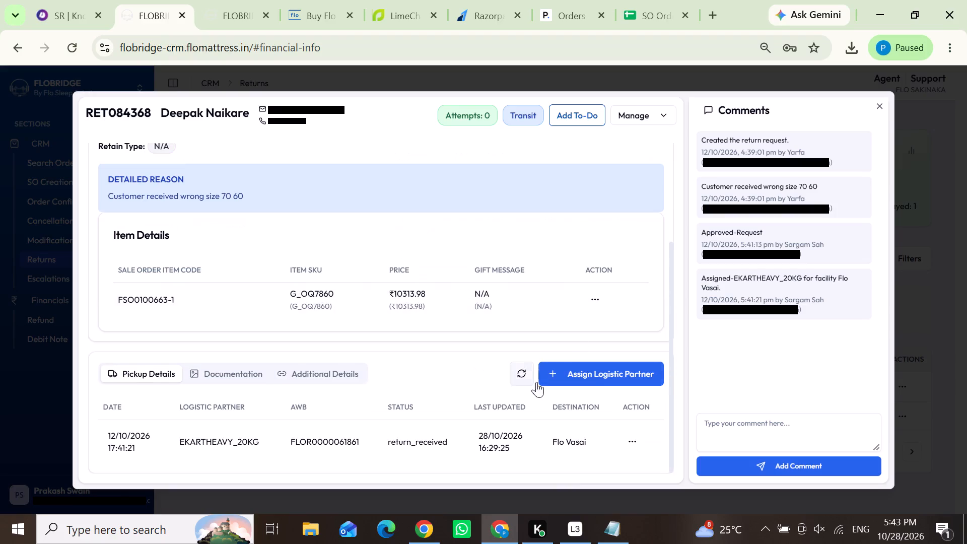
{"action": "scroll", "coordinate": [468, 391], "scroll_direction": "up", "scroll_amount": 2}
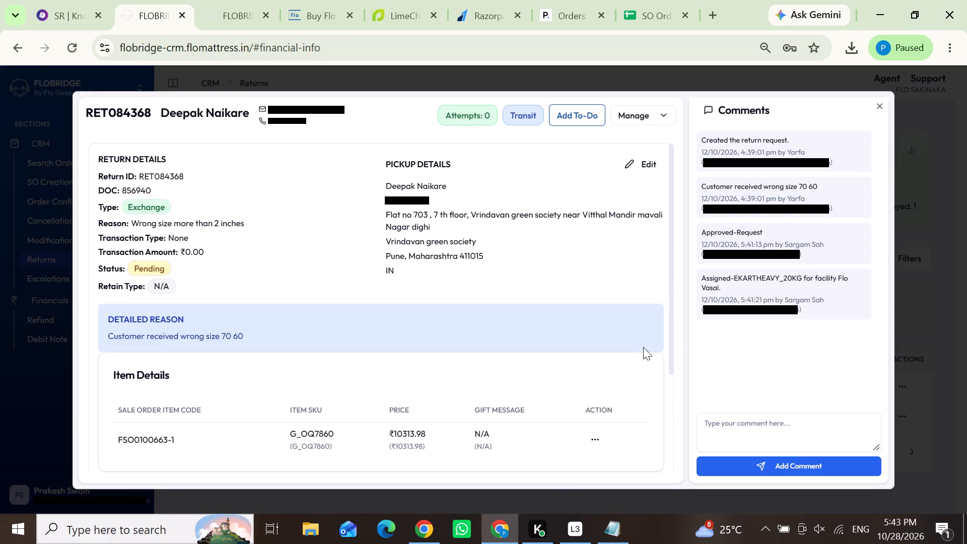
{"action": "scroll", "coordinate": [528, 328], "scroll_direction": "down", "scroll_amount": 4}
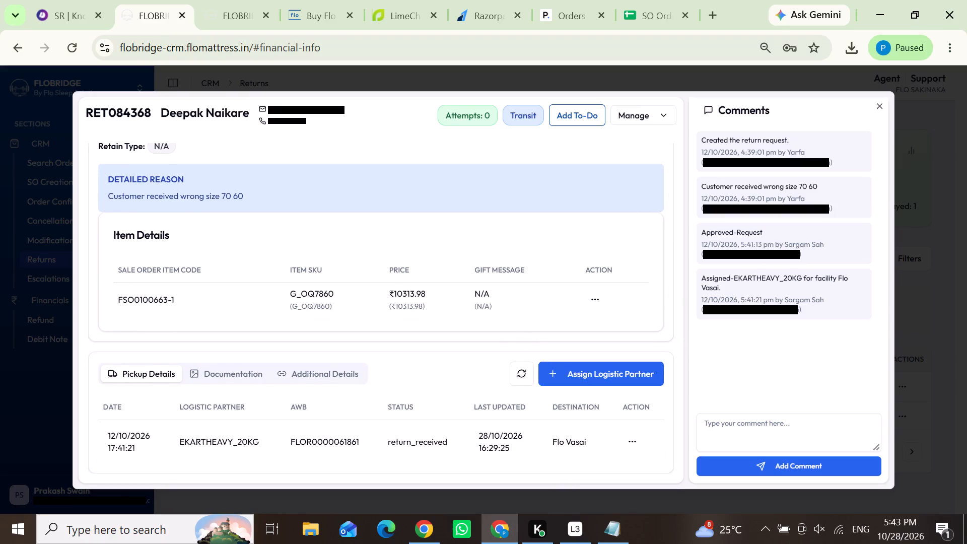
{"action": "scroll", "coordinate": [311, 225], "scroll_direction": "up", "scroll_amount": 2}
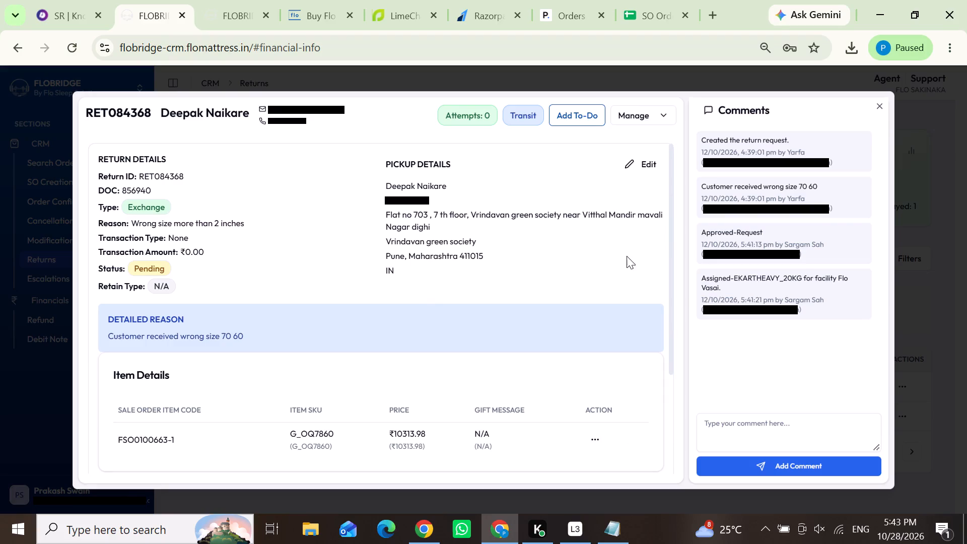
{"action": "left_click_drag", "start_coordinate": [670, 266], "coordinate": [673, 400]}
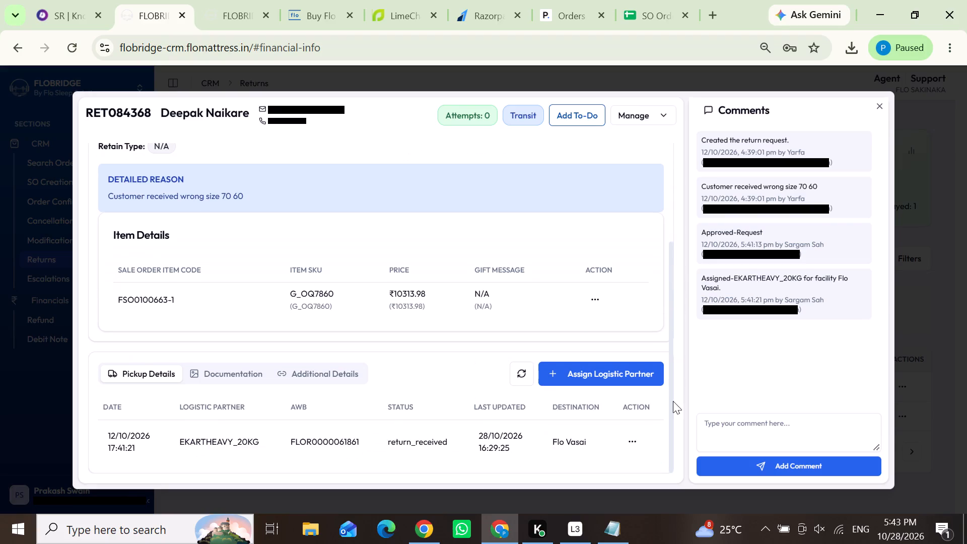
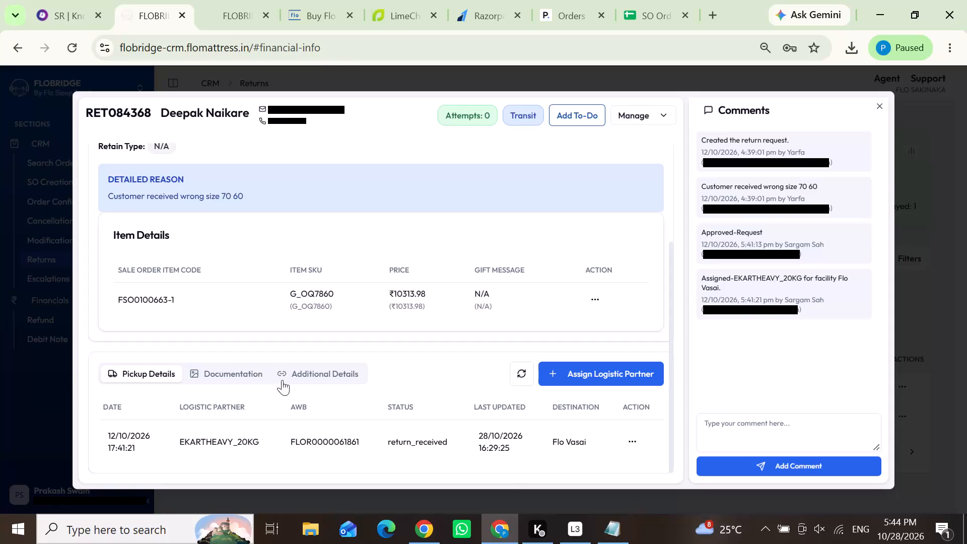
Copy the ongoing caller's number from the call dashboard and search CRM orders for it by Notification Mobile.
{"action": "left_click", "coordinate": [45, 0]}
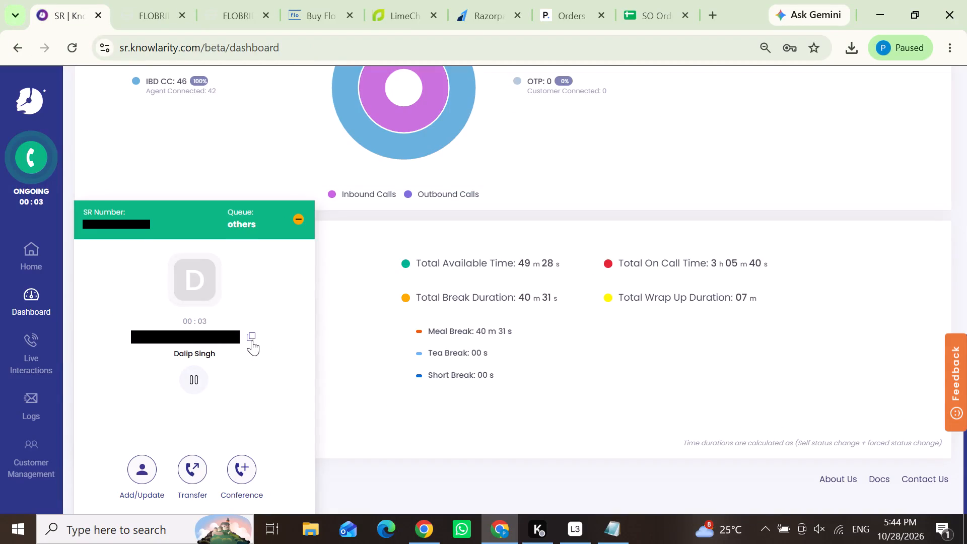
{"action": "left_click", "coordinate": [251, 339]}
{"action": "left_click", "coordinate": [154, 0]}
{"action": "left_click", "coordinate": [18, 221]}
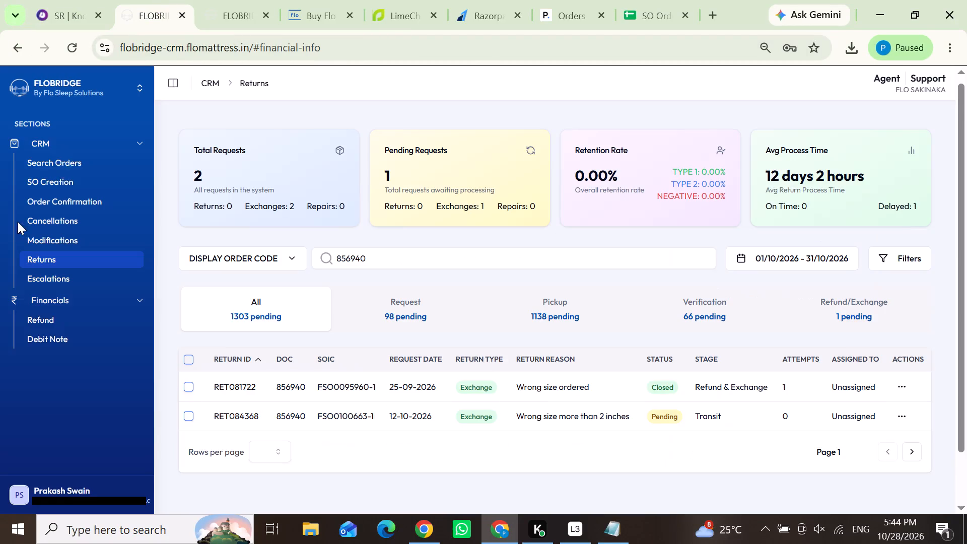
{"action": "left_click", "coordinate": [63, 159]}
{"action": "left_click", "coordinate": [262, 145]}
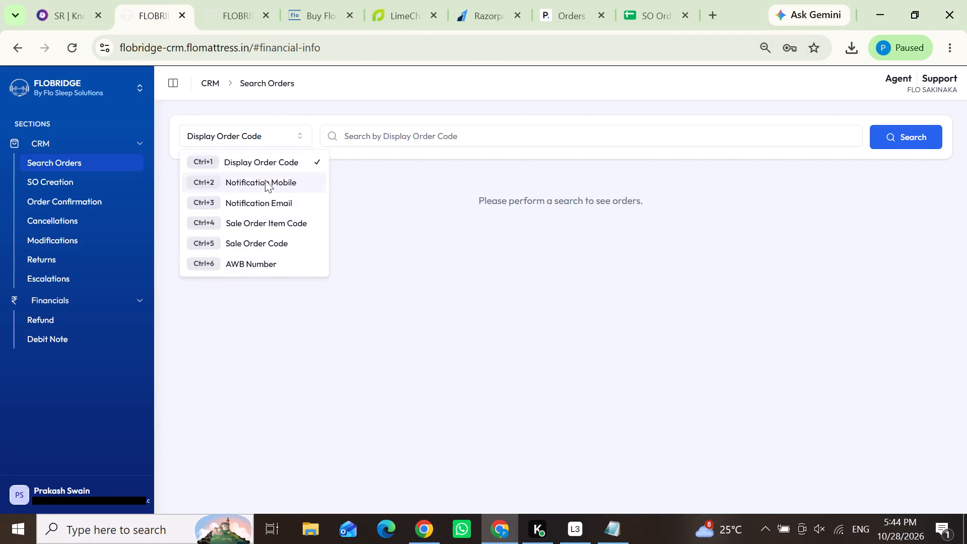
{"action": "left_click", "coordinate": [264, 181]}
{"action": "key", "text": "ctrl+v"}
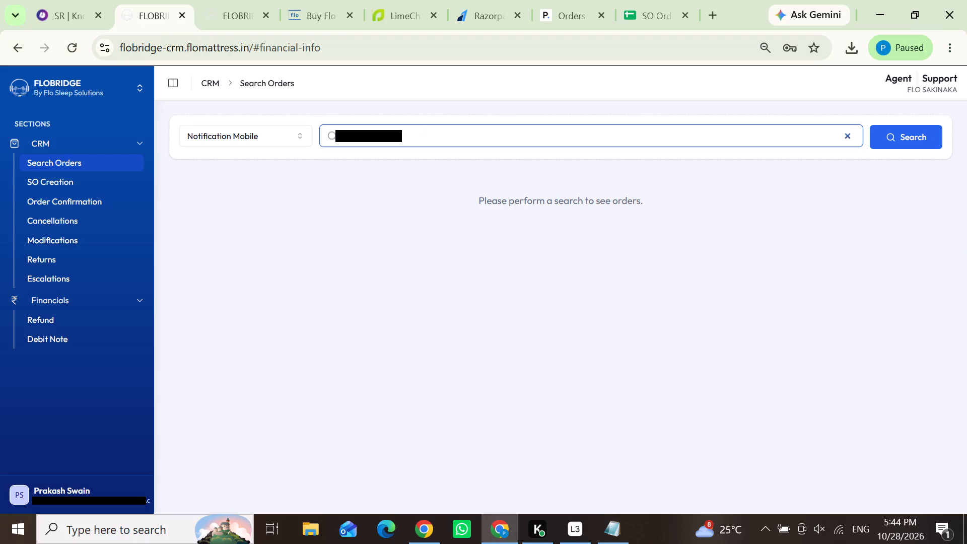
{"action": "left_click_drag", "start_coordinate": [356, 137], "coordinate": [324, 137]}
{"action": "key", "text": "BackSpace"}
{"action": "left_click", "coordinate": [909, 126]}
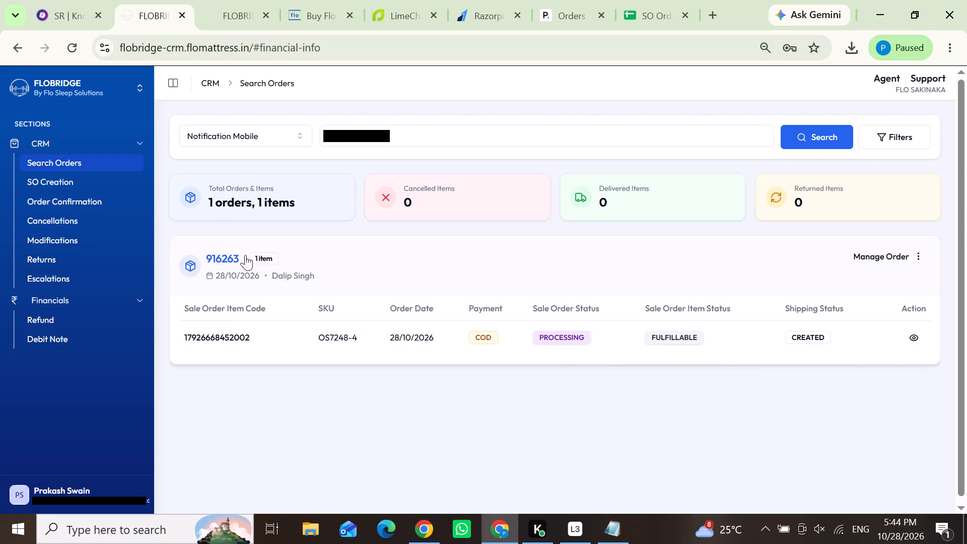
{"action": "left_click_drag", "start_coordinate": [245, 255], "coordinate": [193, 259]}
{"action": "key", "text": "ctrl+c"}
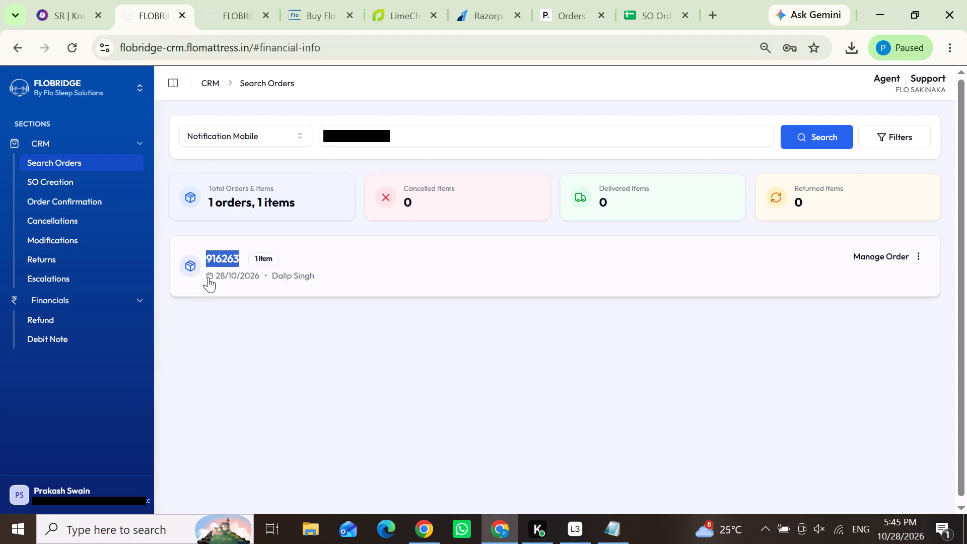
{"action": "left_click", "coordinate": [36, 19]}
{"action": "left_click", "coordinate": [132, 476]}
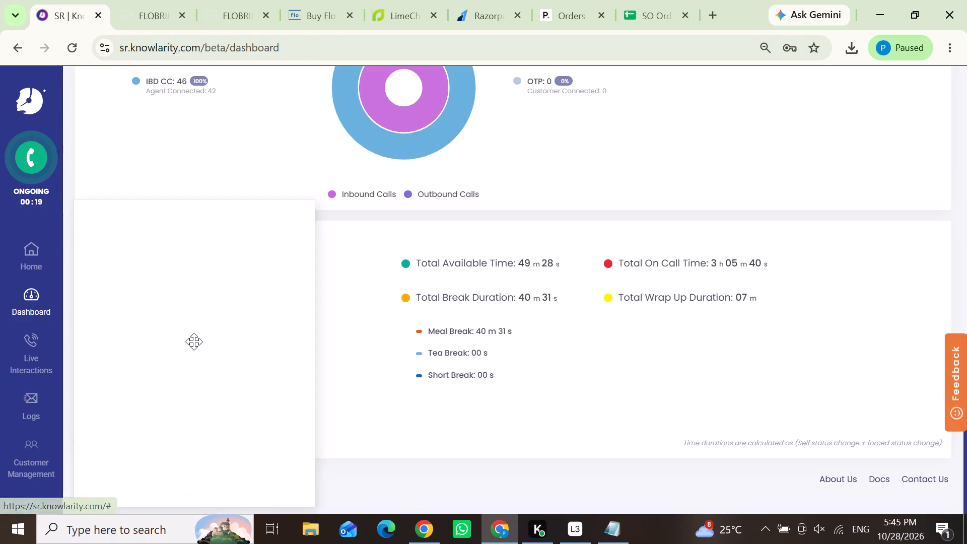
{"action": "scroll", "coordinate": [192, 345], "scroll_direction": "down", "scroll_amount": 1}
{"action": "left_click", "coordinate": [161, 402]}
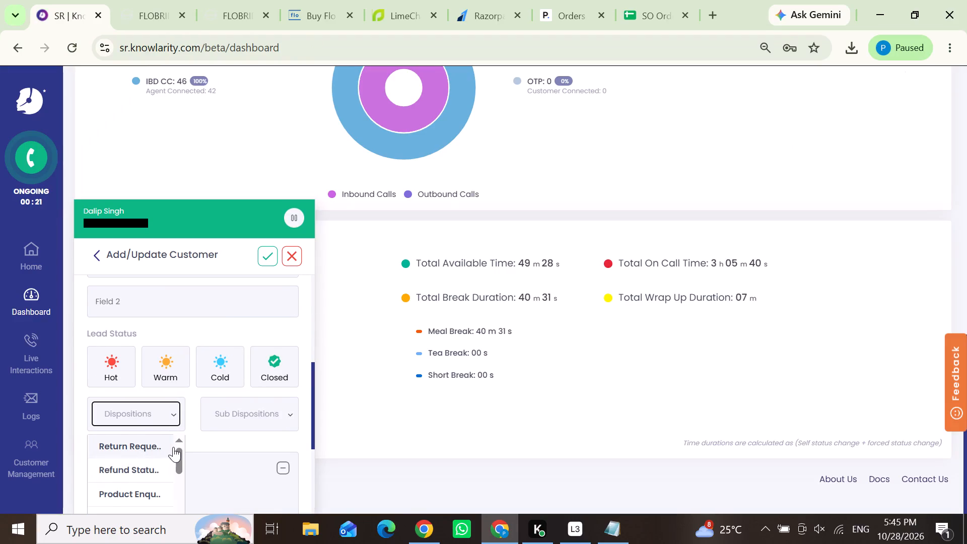
{"action": "left_click_drag", "start_coordinate": [181, 449], "coordinate": [183, 528]}
{"action": "double_click", "coordinate": [129, 483]}
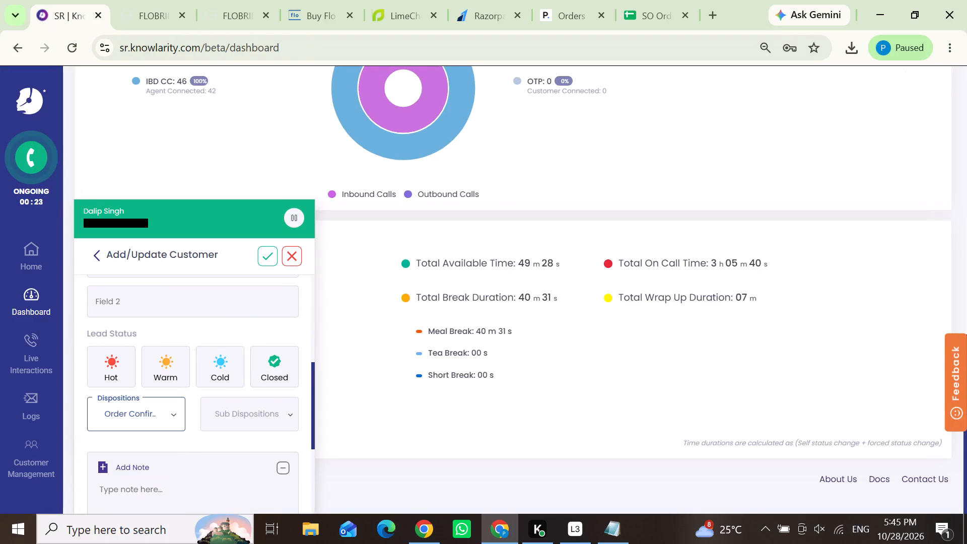
{"action": "key", "text": "ctrl+v"}
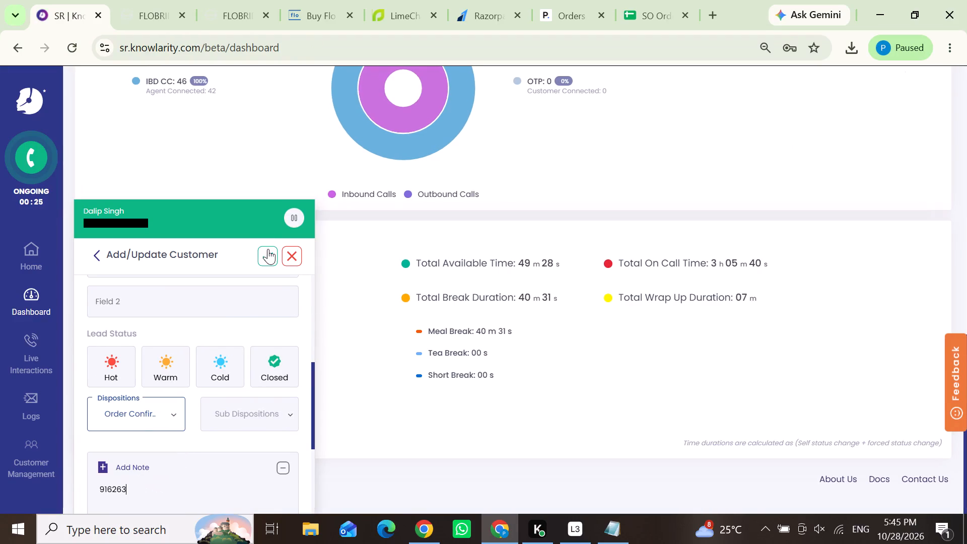
{"action": "left_click", "coordinate": [266, 255]}
{"action": "left_click", "coordinate": [132, 2]}
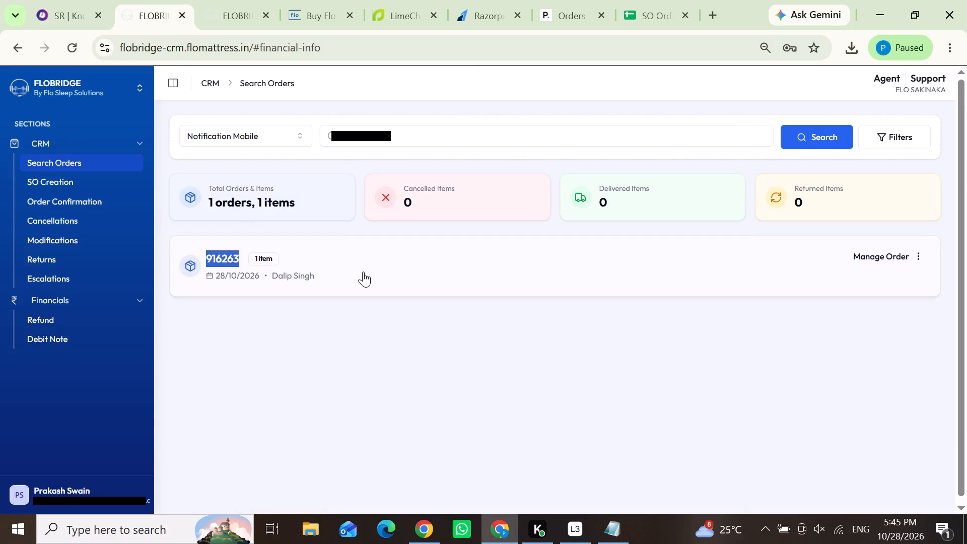
{"action": "left_click", "coordinate": [363, 271]}
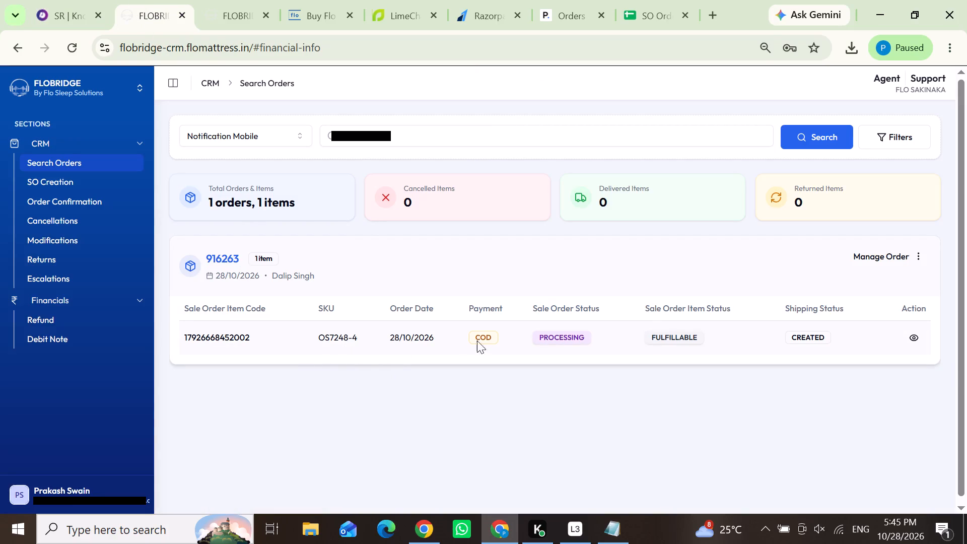
{"action": "left_click", "coordinate": [914, 339]}
{"action": "left_click", "coordinate": [360, 272]}
{"action": "left_click", "coordinate": [355, 475]}
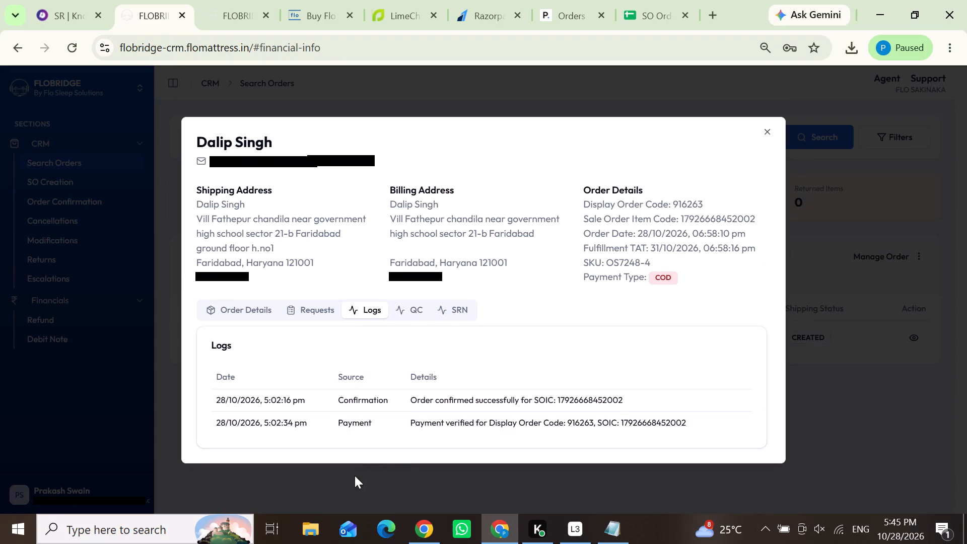
{"action": "left_click_drag", "start_coordinate": [242, 256], "coordinate": [228, 257]}
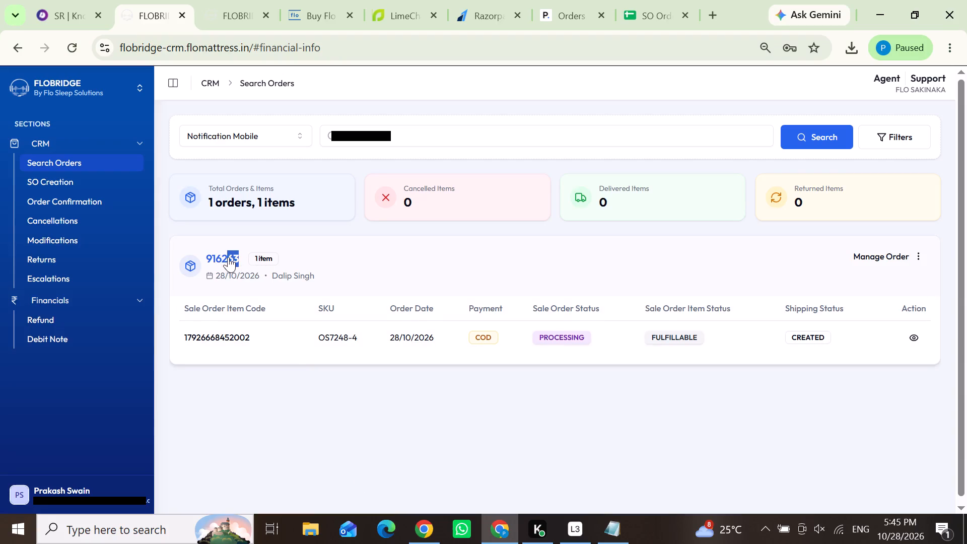
{"action": "left_click_drag", "start_coordinate": [228, 257], "coordinate": [204, 260]}
{"action": "left_click_drag", "start_coordinate": [204, 260], "coordinate": [223, 261]}
{"action": "left_click_drag", "start_coordinate": [223, 261], "coordinate": [235, 261]}
{"action": "left_click", "coordinate": [434, 265]}
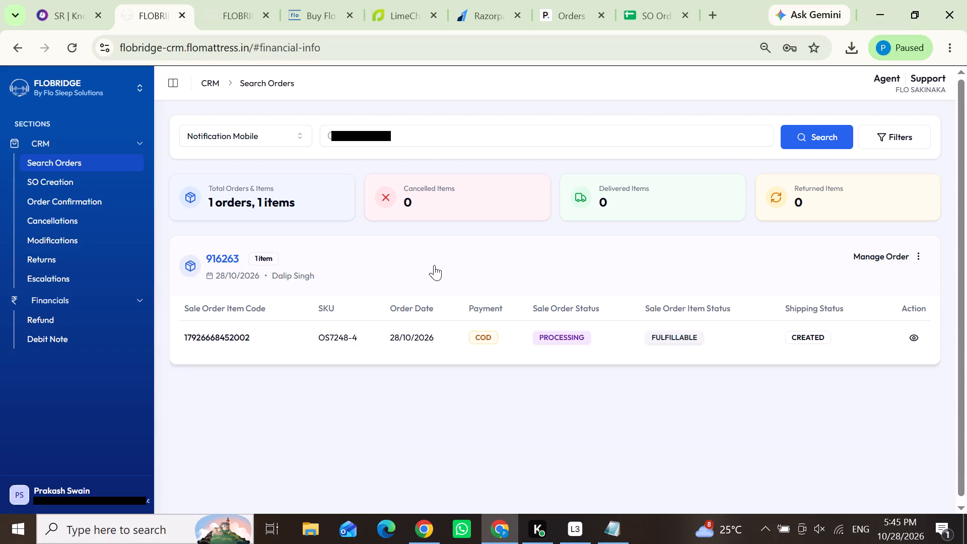
{"action": "left_click_drag", "start_coordinate": [316, 276], "coordinate": [295, 278]}
{"action": "left_click_drag", "start_coordinate": [295, 278], "coordinate": [274, 280]}
{"action": "left_click_drag", "start_coordinate": [274, 280], "coordinate": [316, 280]}
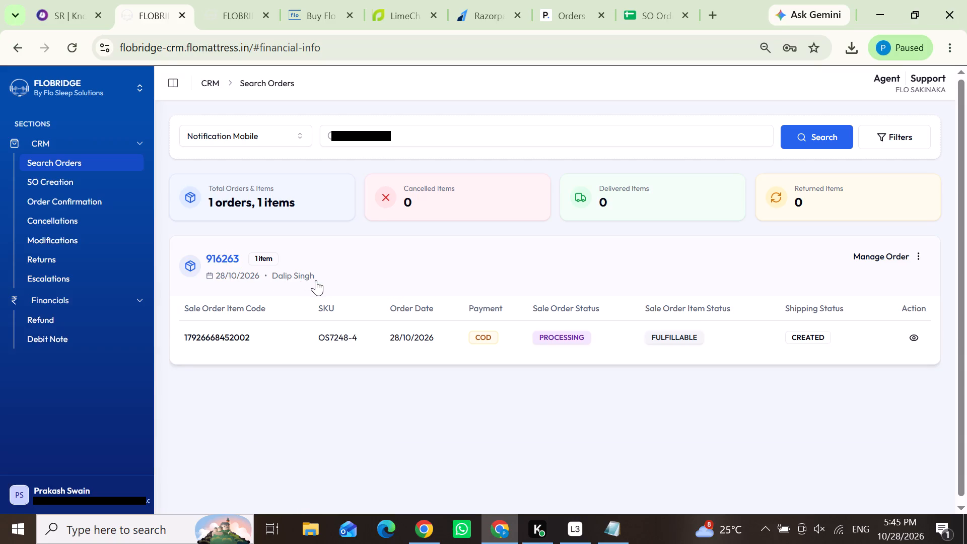
{"action": "left_click_drag", "start_coordinate": [316, 280], "coordinate": [316, 280]}
{"action": "left_click", "coordinate": [436, 269]}
{"action": "left_click", "coordinate": [913, 328]}
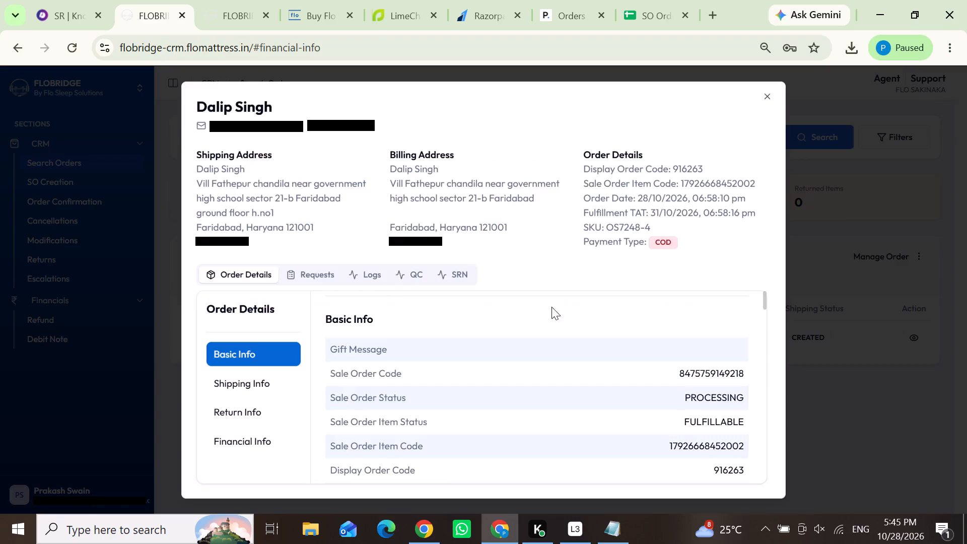
{"action": "left_click", "coordinate": [364, 270]}
{"action": "left_click", "coordinate": [897, 286]}
{"action": "left_click", "coordinate": [901, 252]}
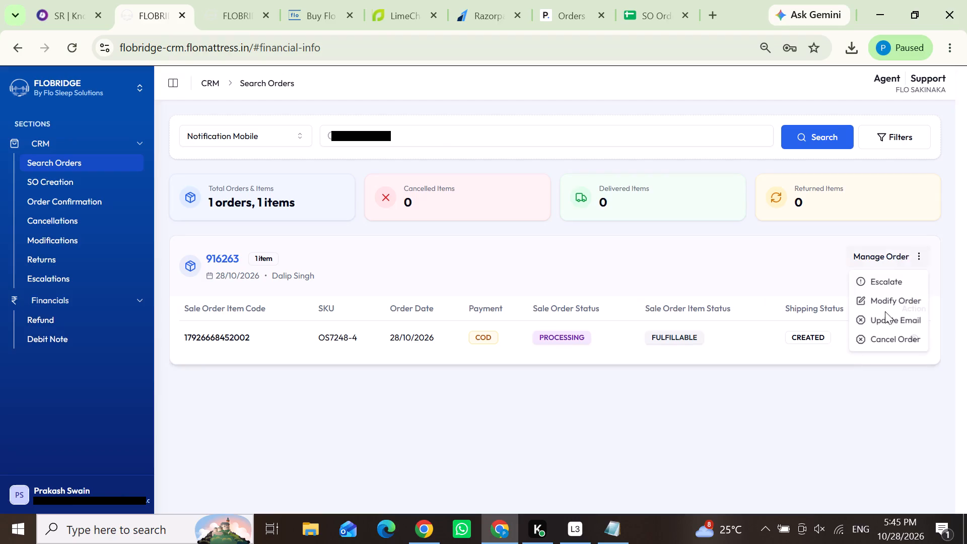
{"action": "left_click", "coordinate": [865, 342]}
{"action": "left_click", "coordinate": [329, 203]}
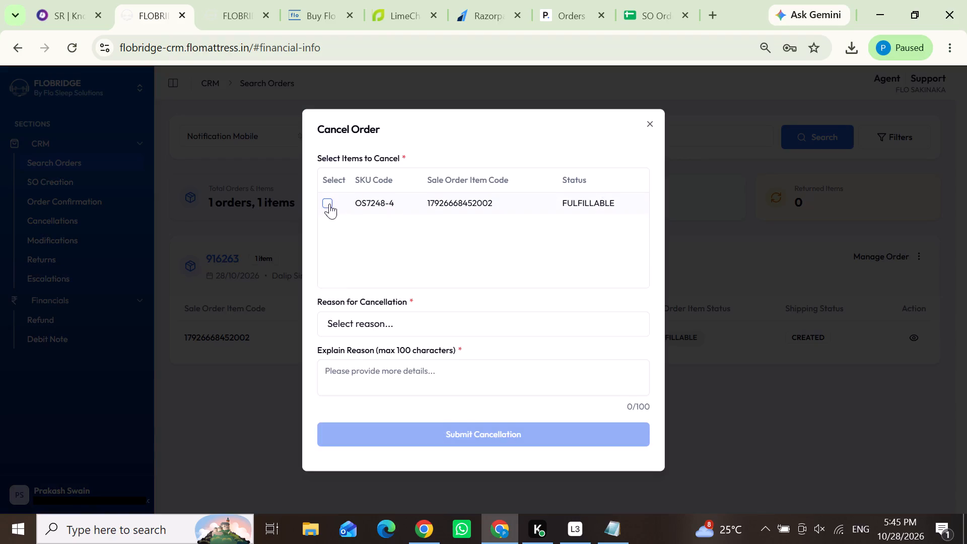
{"action": "left_click", "coordinate": [384, 330]}
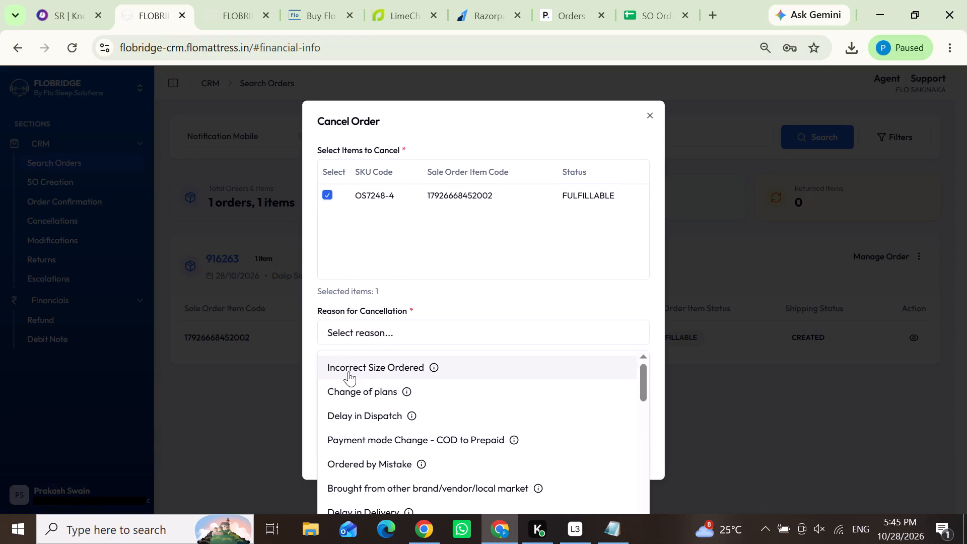
{"action": "left_click", "coordinate": [349, 371]}
{"action": "left_click", "coordinate": [351, 395]}
{"action": "type", "text": "incorrect size ordered"}
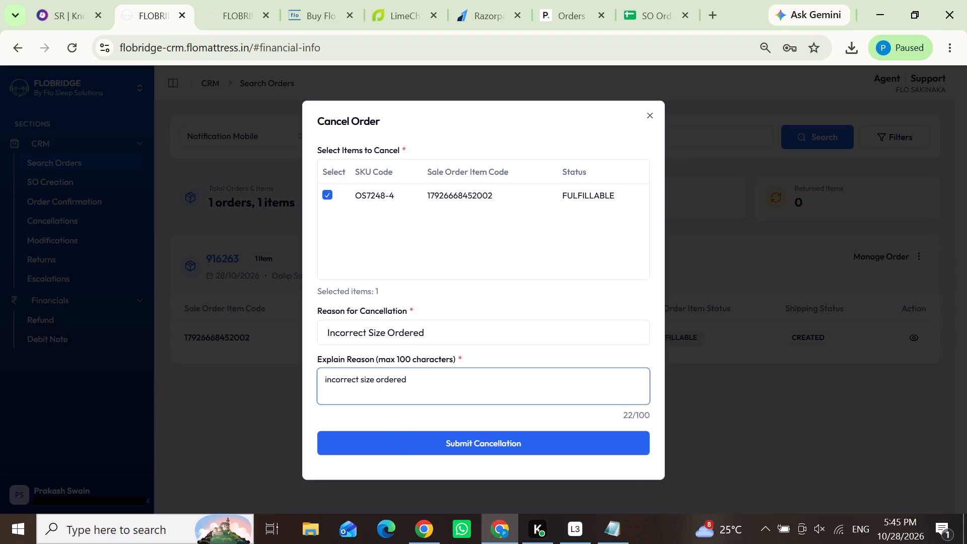
{"action": "left_click", "coordinate": [367, 447]}
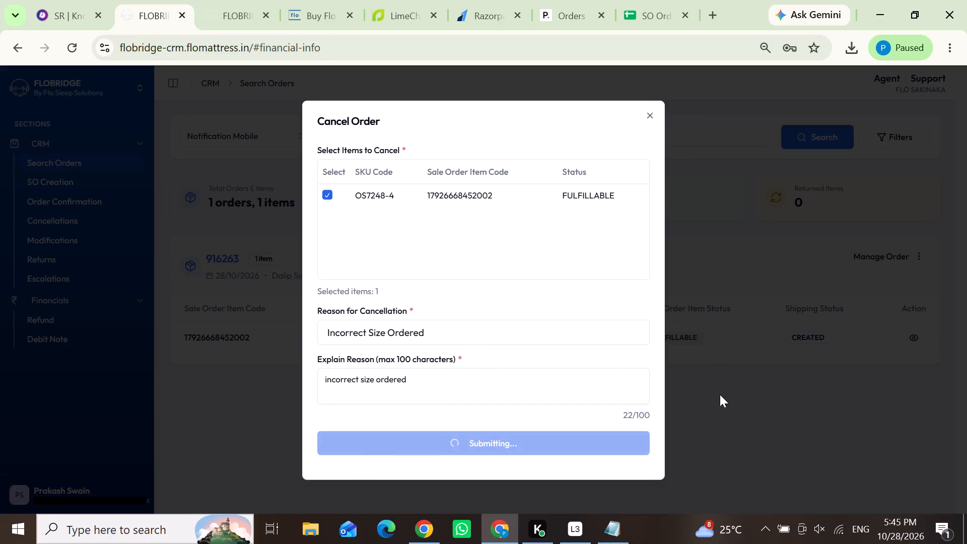
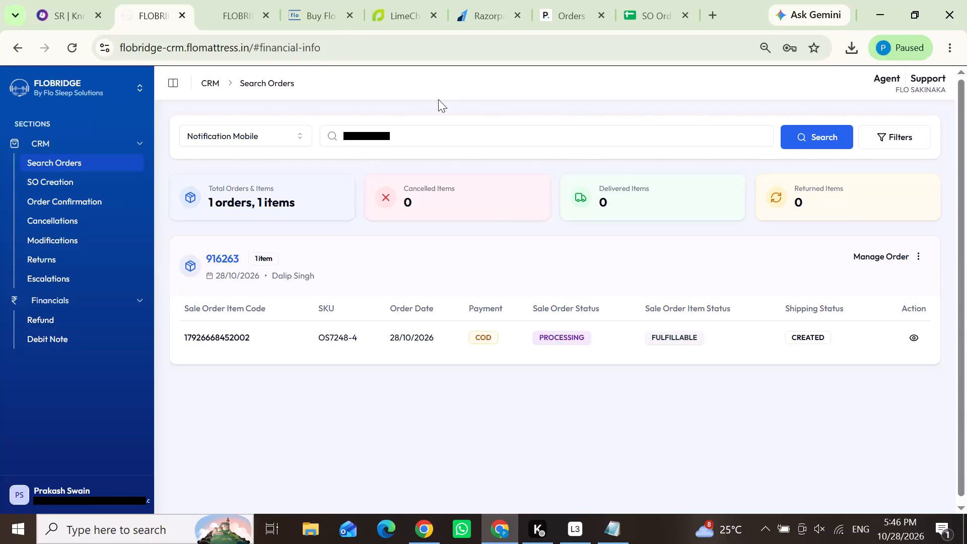
Copy the new caller's phone number from the call dashboard and search the CRM orders by that notification mobile without the country code.
{"action": "left_click", "coordinate": [60, 0]}
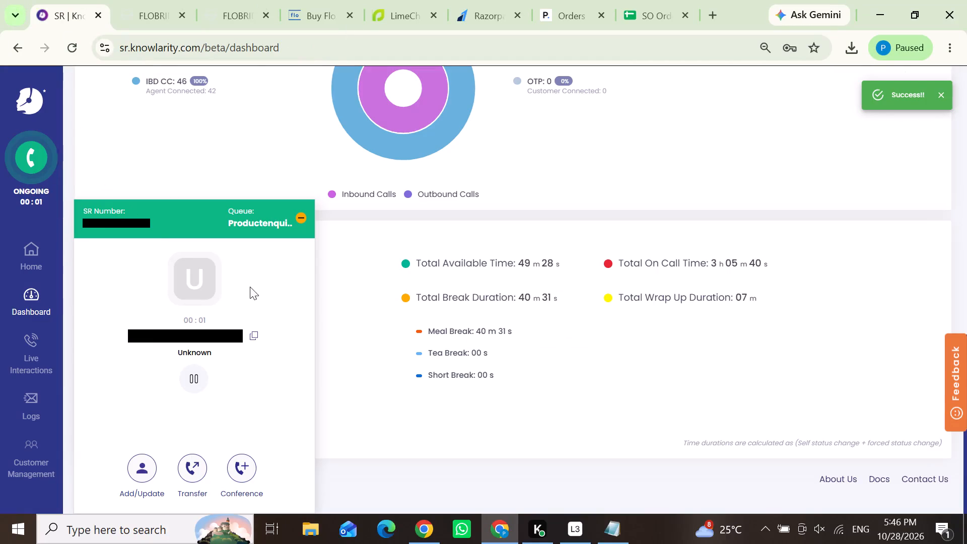
{"action": "left_click", "coordinate": [253, 337]}
{"action": "left_click", "coordinate": [147, 0]}
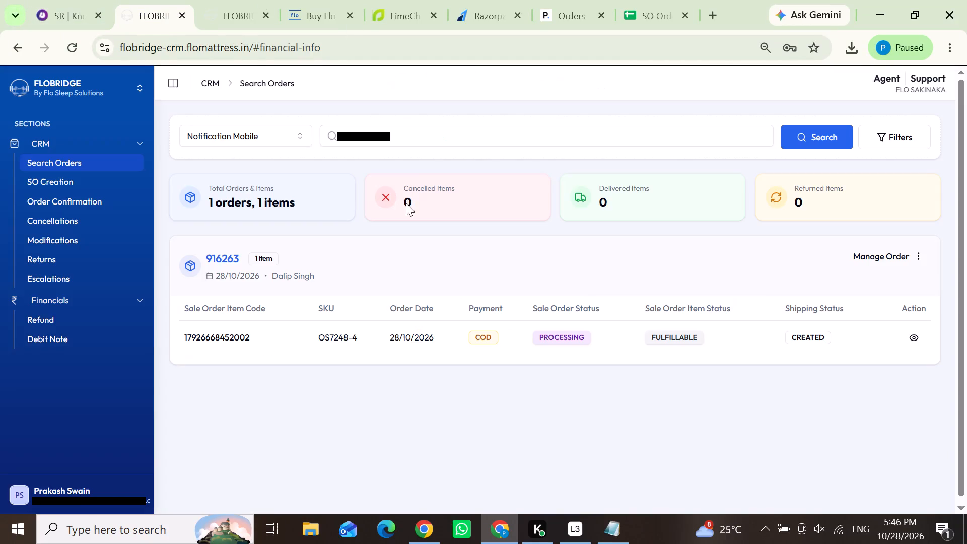
{"action": "left_click_drag", "start_coordinate": [405, 133], "coordinate": [312, 132]}
{"action": "key", "text": "ctrl+v"}
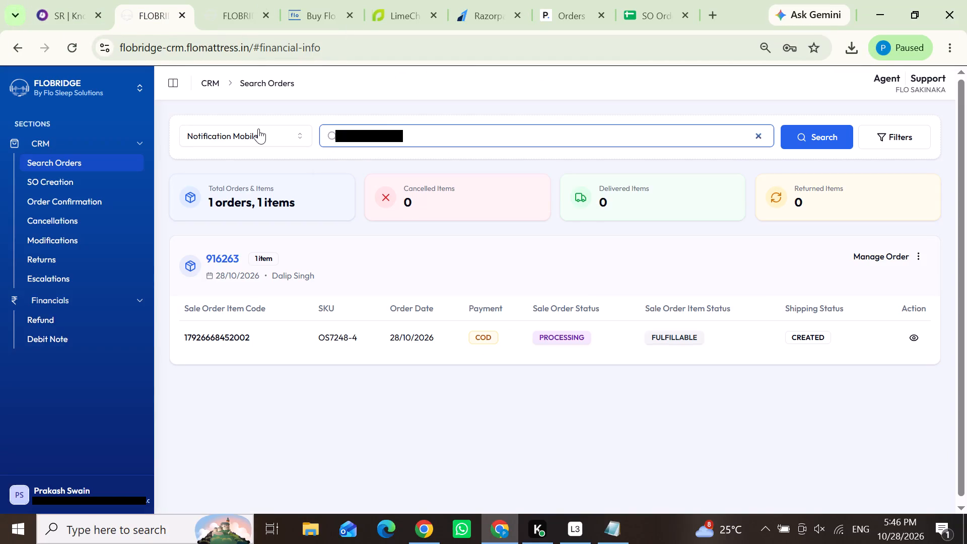
{"action": "left_click_drag", "start_coordinate": [358, 133], "coordinate": [337, 133]}
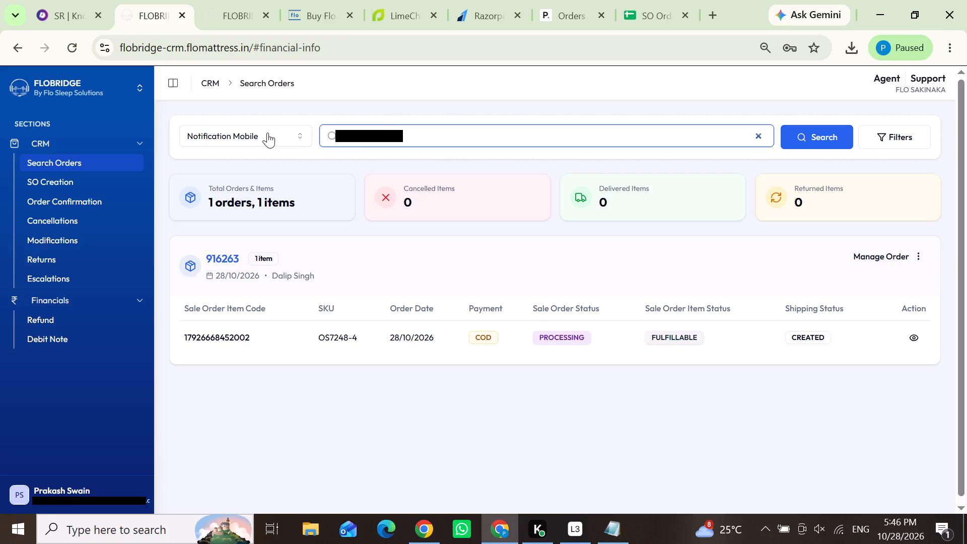
{"action": "key", "text": "BackSpace"}
{"action": "left_click", "coordinate": [805, 139]}
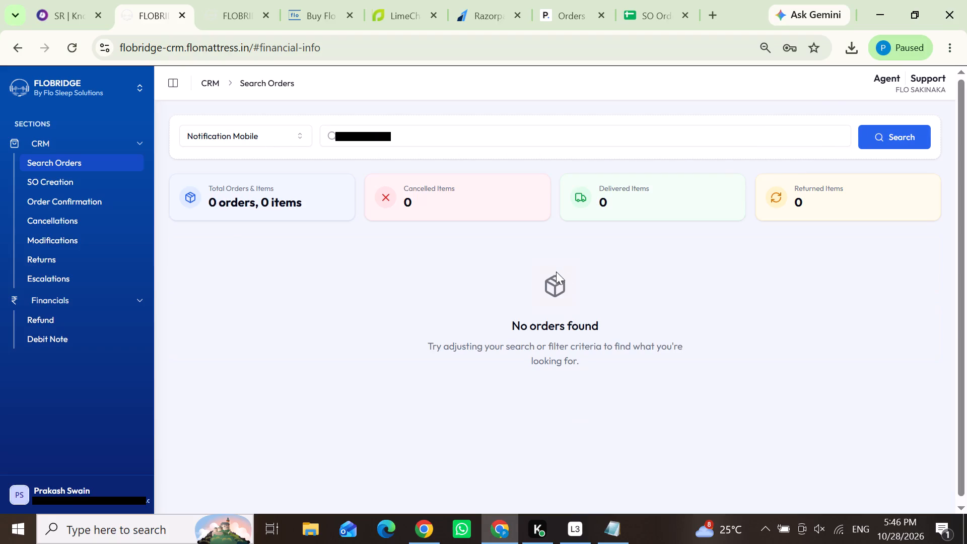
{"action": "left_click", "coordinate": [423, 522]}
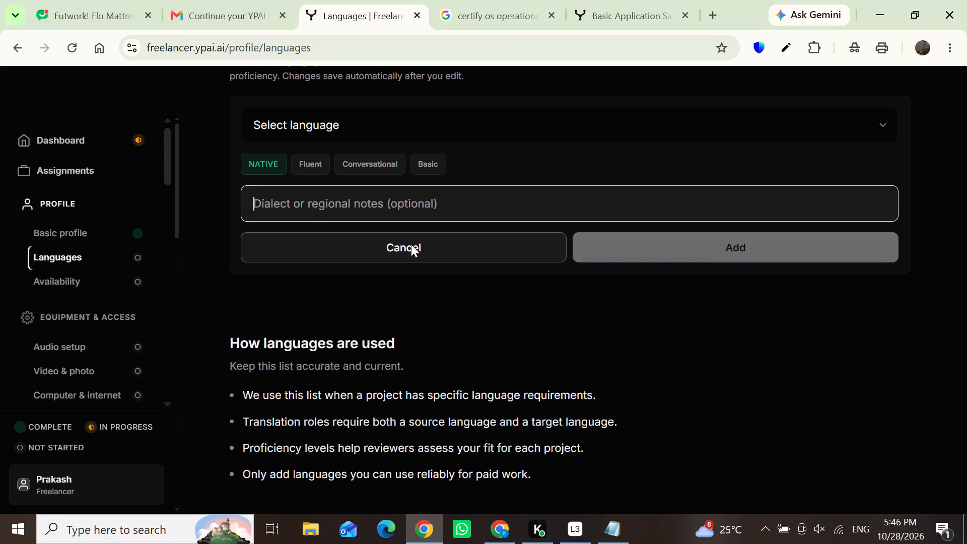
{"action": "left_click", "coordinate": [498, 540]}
On the call dashboard, save the new caller's customer record with their first name and the General Enquiry disposition.
{"action": "left_click", "coordinate": [53, 4]}
{"action": "left_click", "coordinate": [151, 459]}
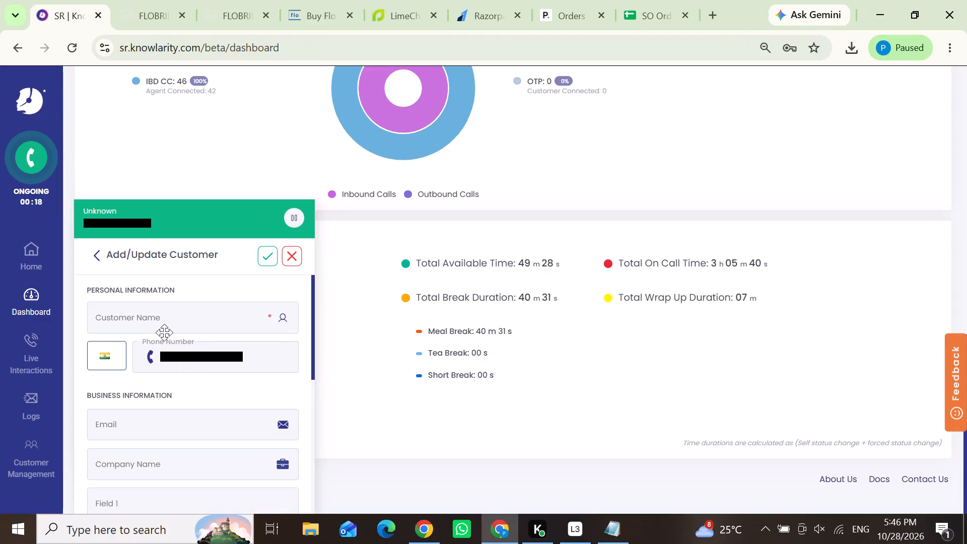
{"action": "left_click", "coordinate": [158, 321]}
{"action": "type", "text": "rajendra"}
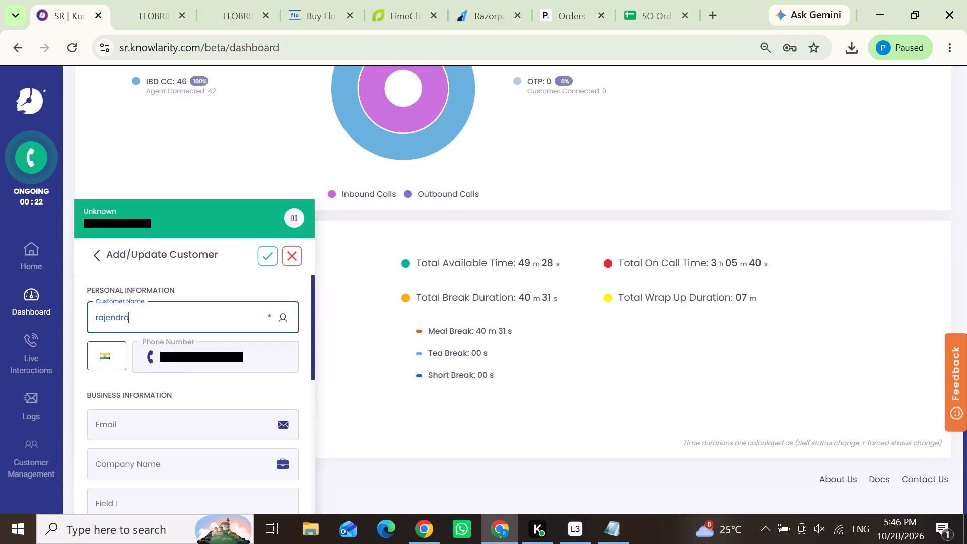
{"action": "scroll", "coordinate": [171, 404], "scroll_direction": "down", "scroll_amount": 1}
{"action": "left_click", "coordinate": [164, 411]}
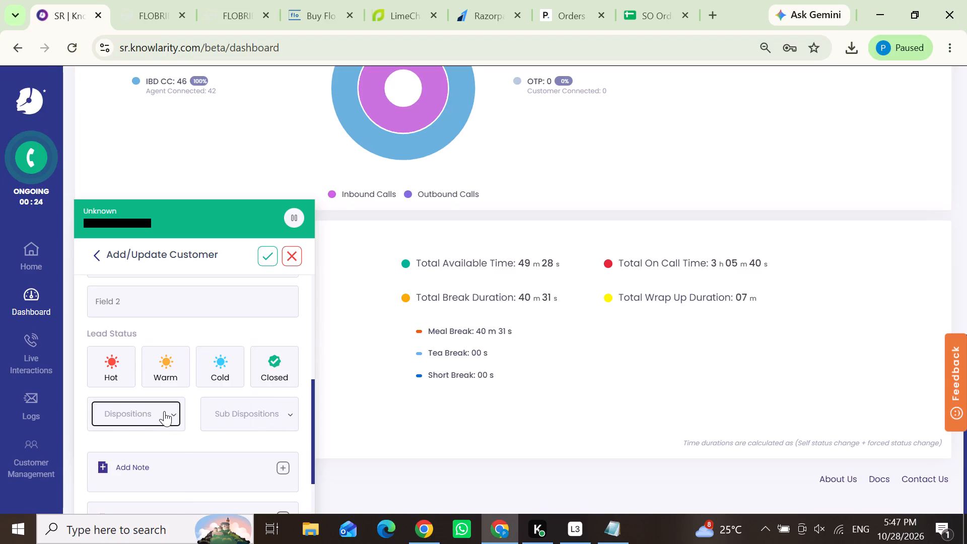
{"action": "left_click_drag", "start_coordinate": [176, 464], "coordinate": [170, 541]}
{"action": "scroll", "coordinate": [243, 413], "scroll_direction": "down", "scroll_amount": 1}
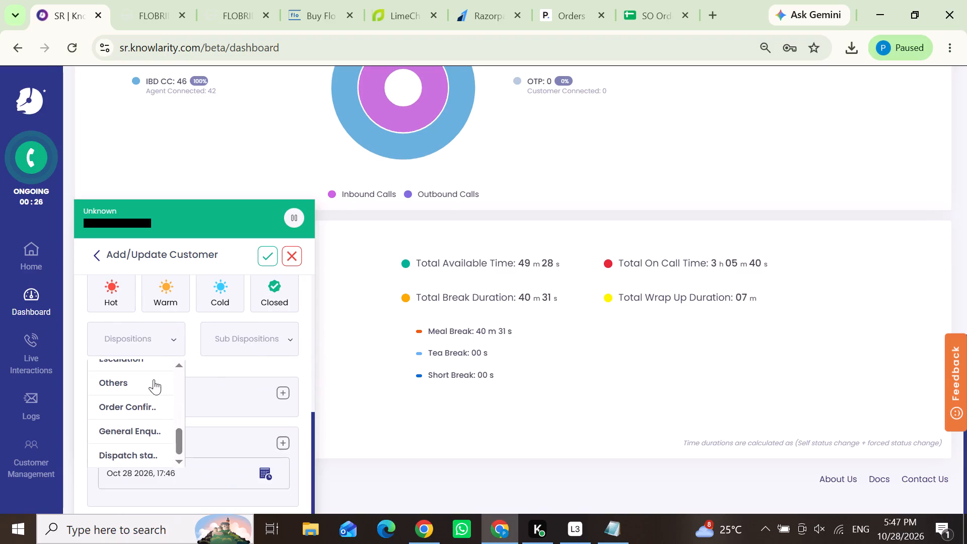
{"action": "left_click_drag", "start_coordinate": [176, 443], "coordinate": [176, 455]}
{"action": "left_click", "coordinate": [150, 431]}
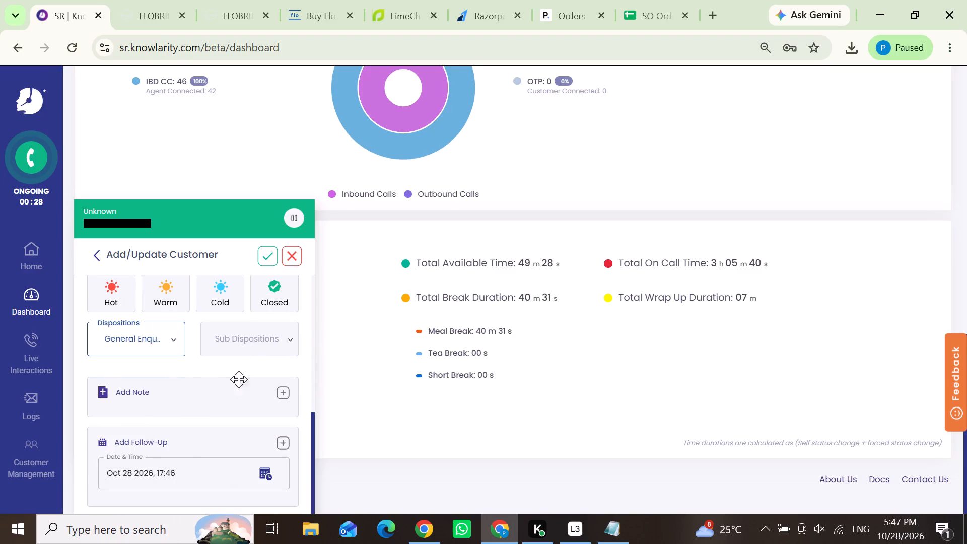
{"action": "left_click", "coordinate": [261, 251]}
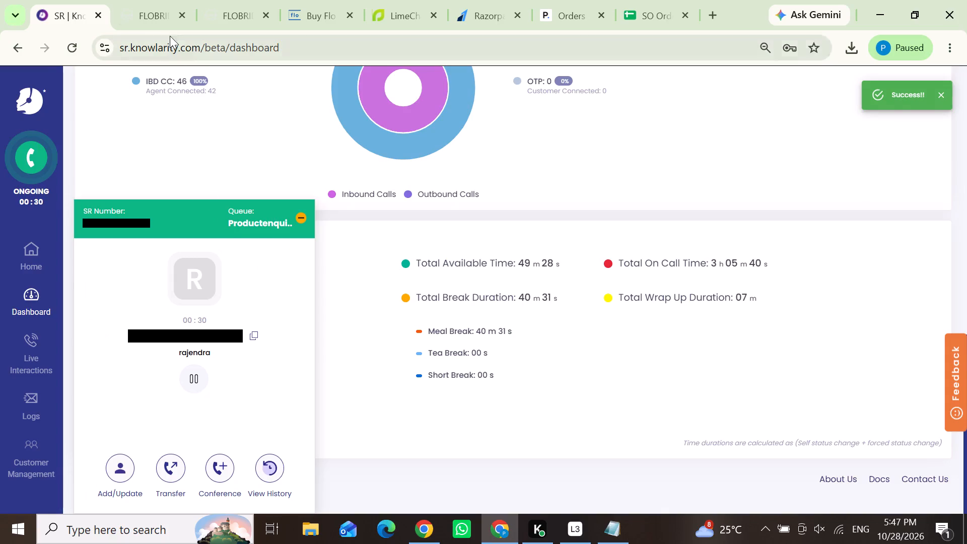
Switch to the freelancer profile's Languages page, add Hindi at Native level, and open another blank language entry.
{"action": "left_click", "coordinate": [426, 537]}
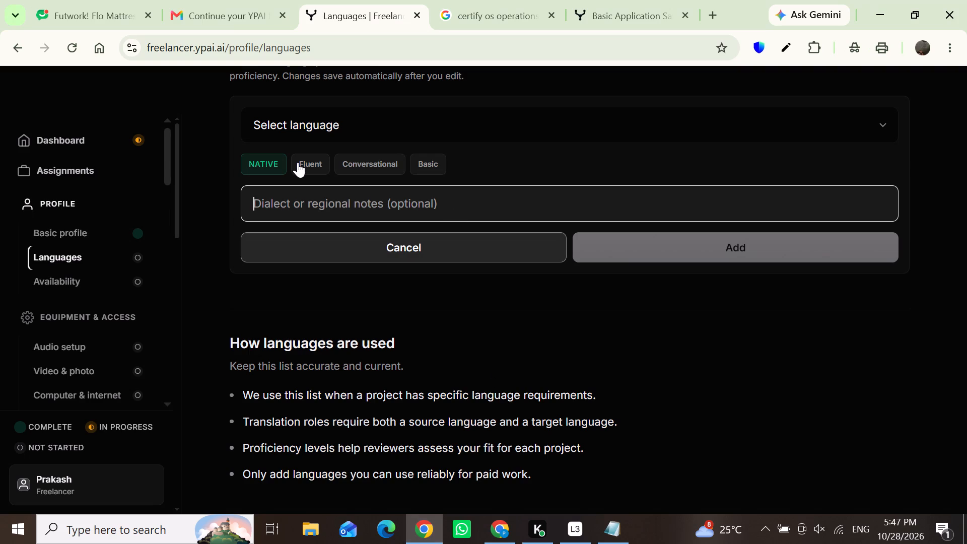
{"action": "left_click", "coordinate": [884, 127]}
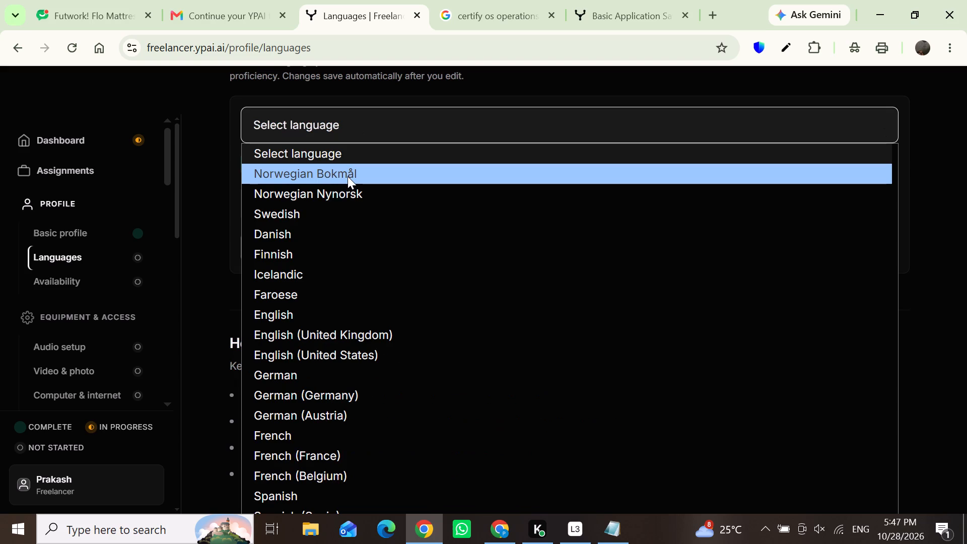
{"action": "key", "text": "h"}
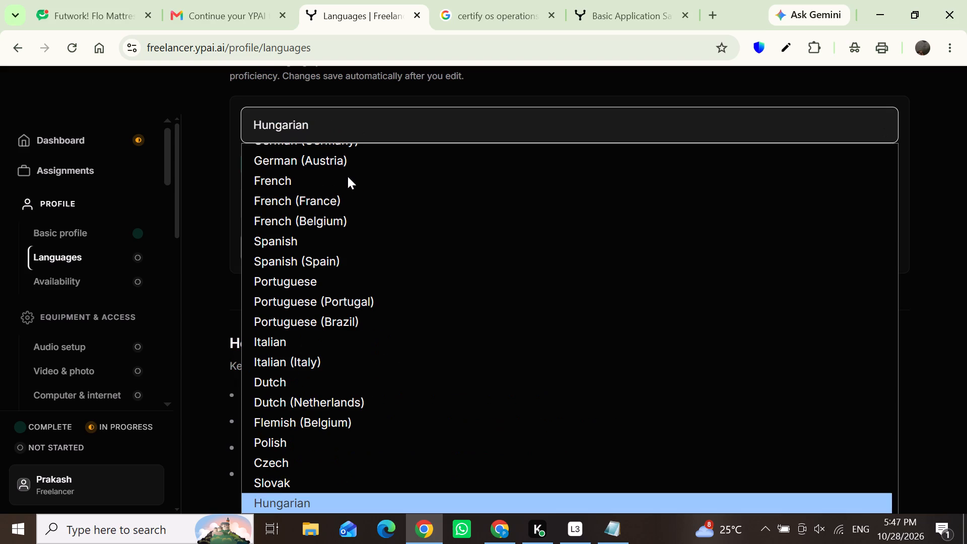
{"action": "key", "text": "h"}
{"action": "key", "text": "Return"}
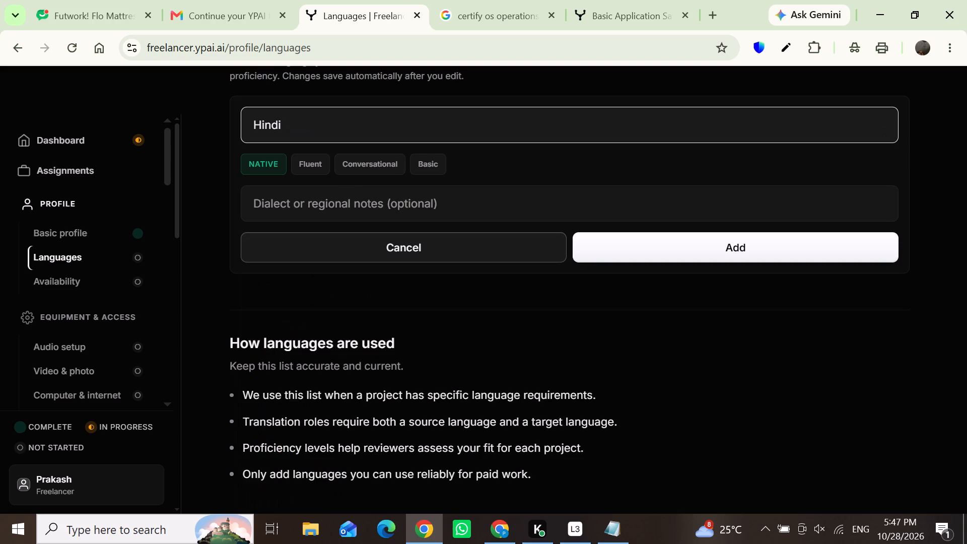
{"action": "left_click", "coordinate": [719, 258]}
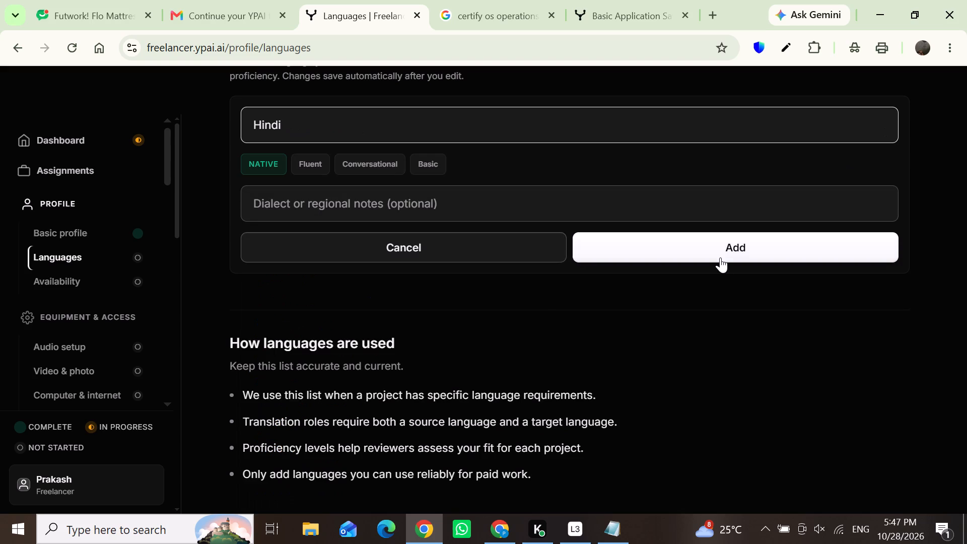
{"action": "left_click", "coordinate": [578, 173]}
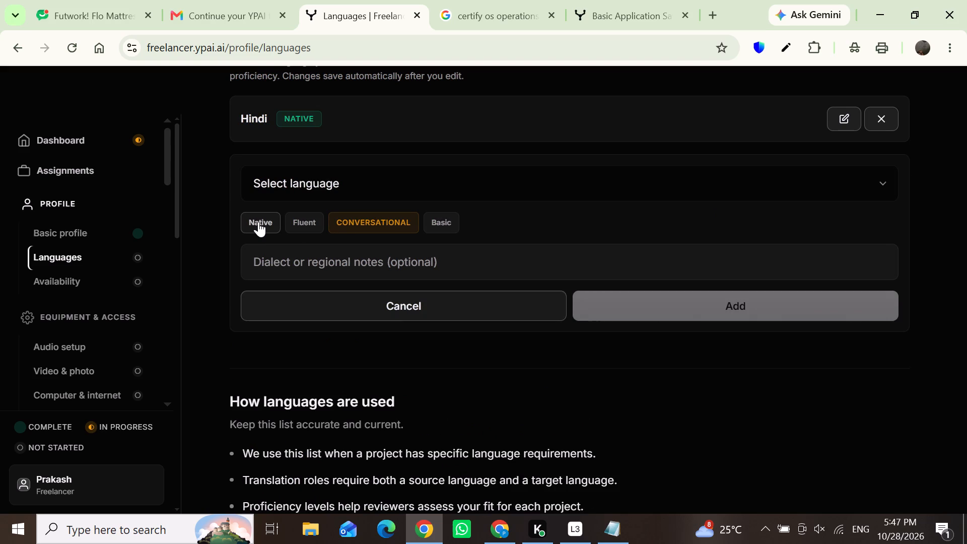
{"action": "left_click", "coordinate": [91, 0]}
Switch to the call dashboard, copy the current caller's phone number, and return to the CRM order search.
{"action": "left_click", "coordinate": [511, 532]}
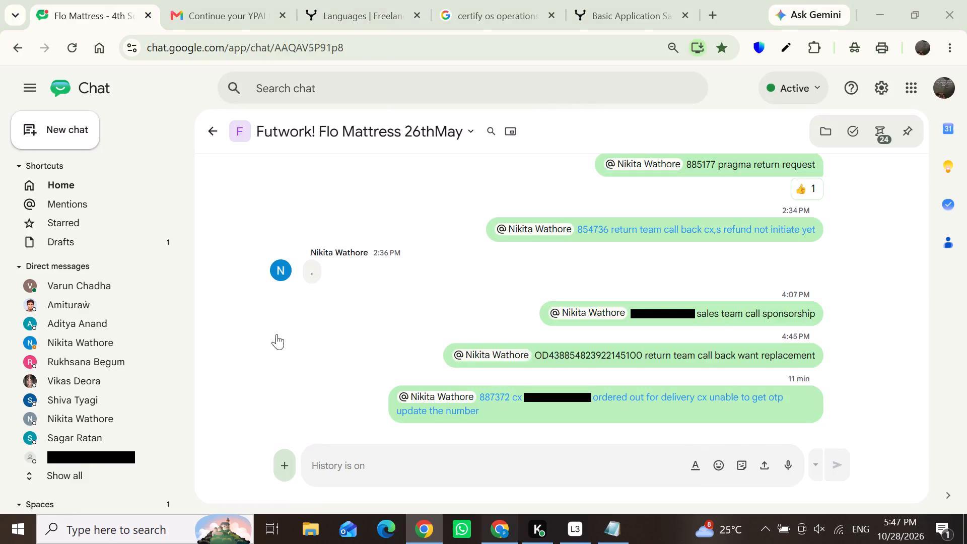
{"action": "left_click", "coordinate": [253, 331]}
{"action": "left_click", "coordinate": [130, 9]}
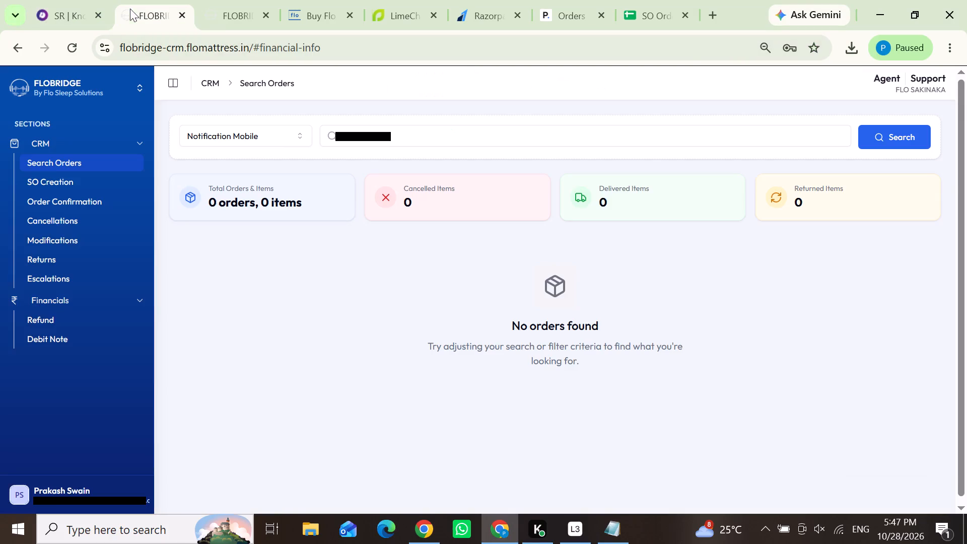
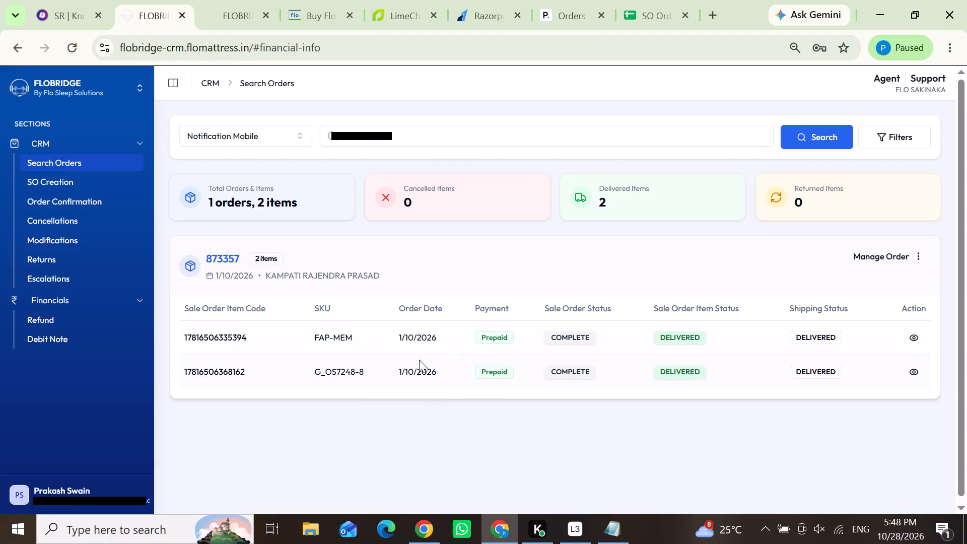
{"action": "left_click", "coordinate": [907, 374]}
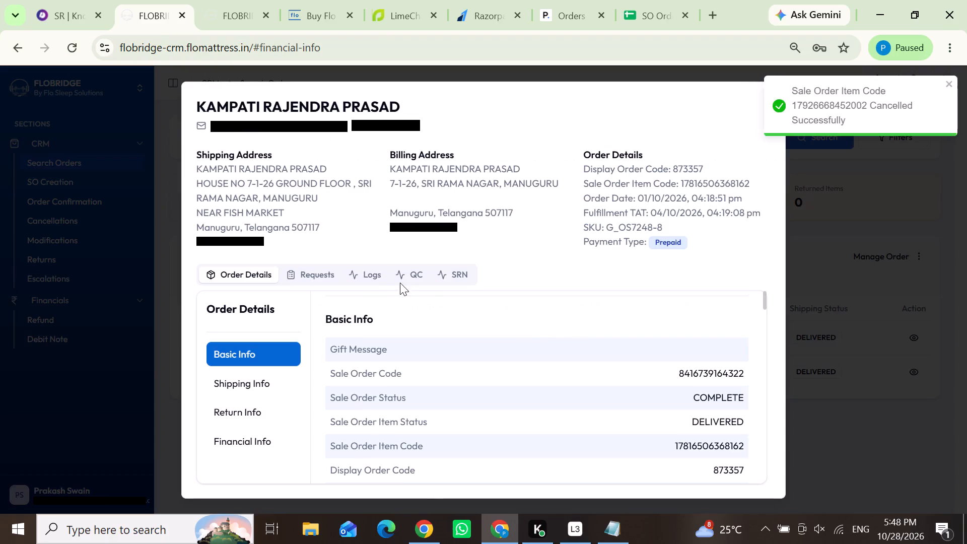
{"action": "left_click", "coordinate": [368, 274]}
{"action": "left_click", "coordinate": [860, 355]}
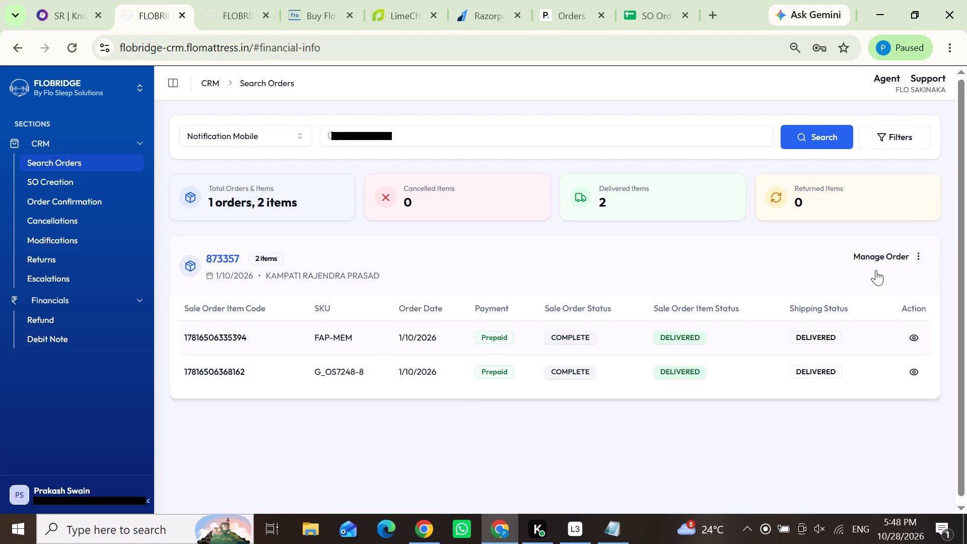
{"action": "left_click", "coordinate": [894, 256]}
{"action": "left_click", "coordinate": [634, 361]}
{"action": "left_click", "coordinate": [911, 337]}
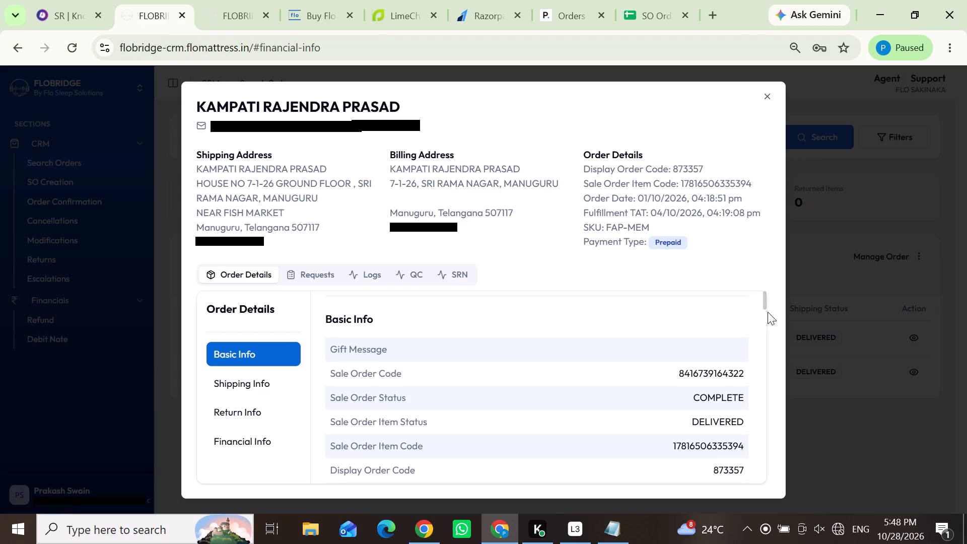
{"action": "left_click_drag", "start_coordinate": [766, 302], "coordinate": [763, 310]}
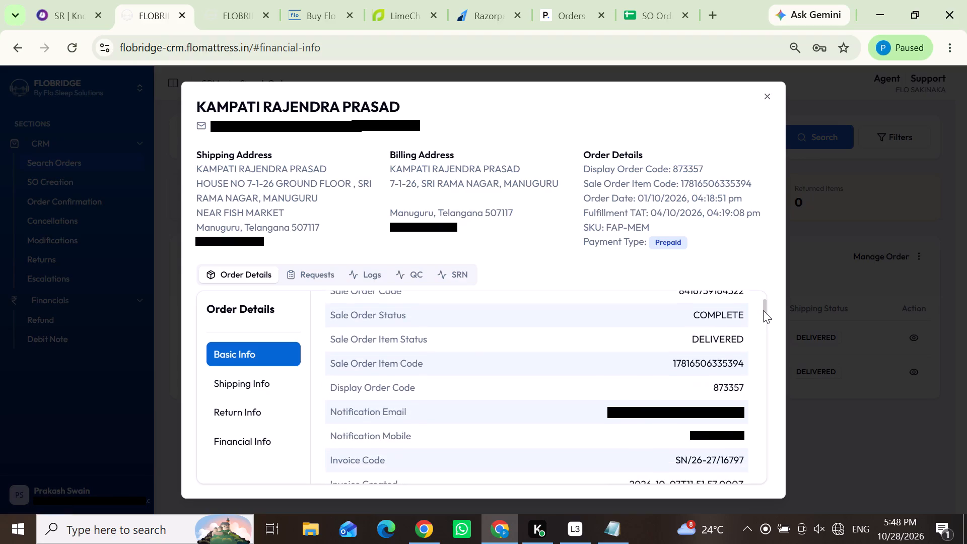
{"action": "left_click_drag", "start_coordinate": [763, 310], "coordinate": [760, 299]}
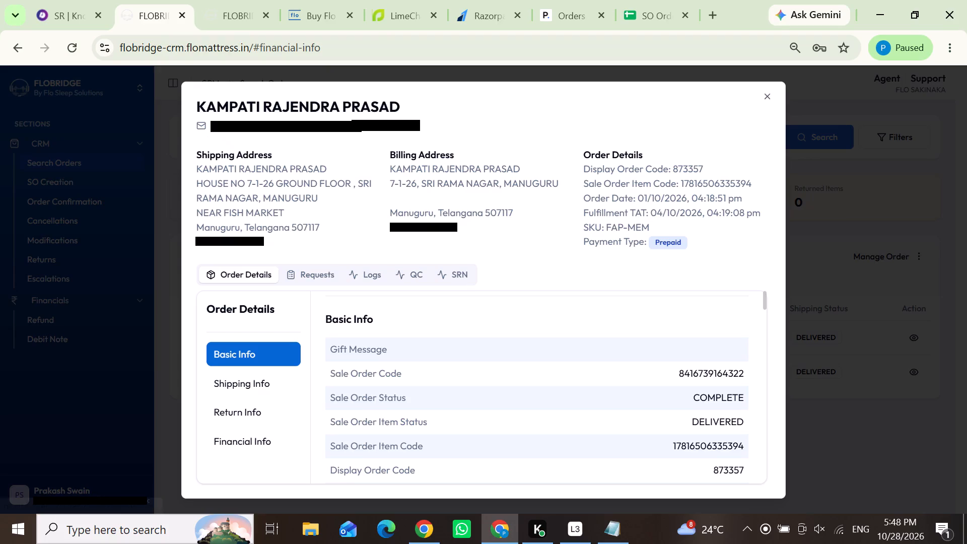
{"action": "left_click", "coordinate": [866, 198]}
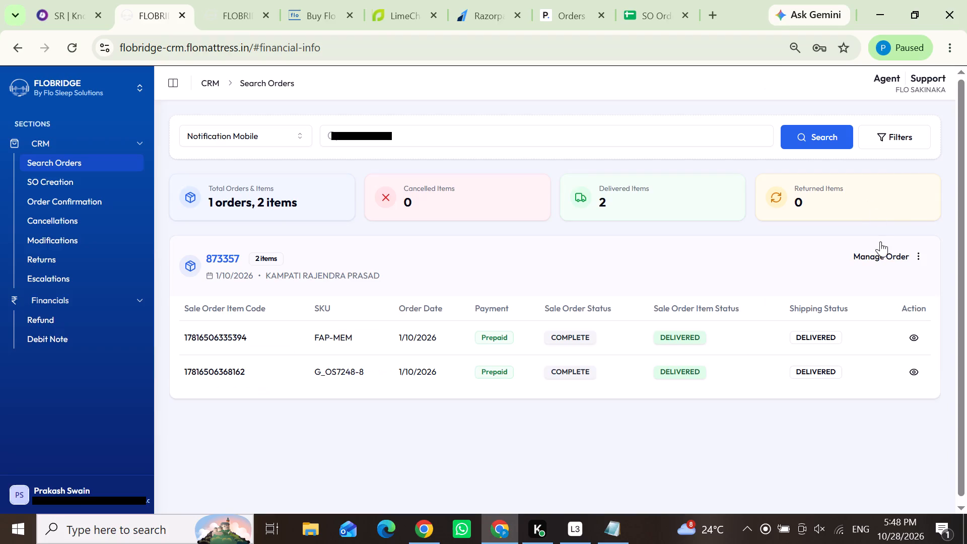
{"action": "left_click", "coordinate": [883, 257]}
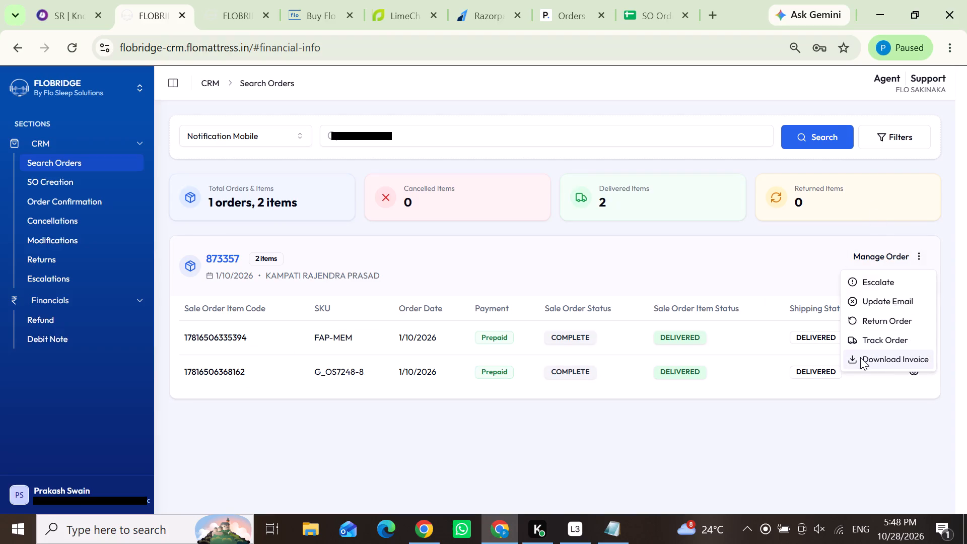
{"action": "left_click", "coordinate": [888, 382]}
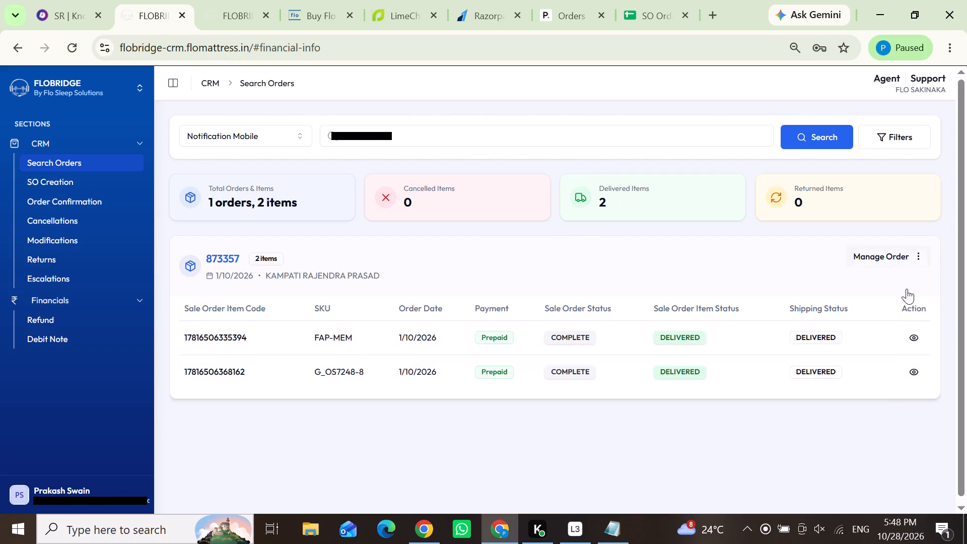
{"action": "left_click", "coordinate": [909, 341]}
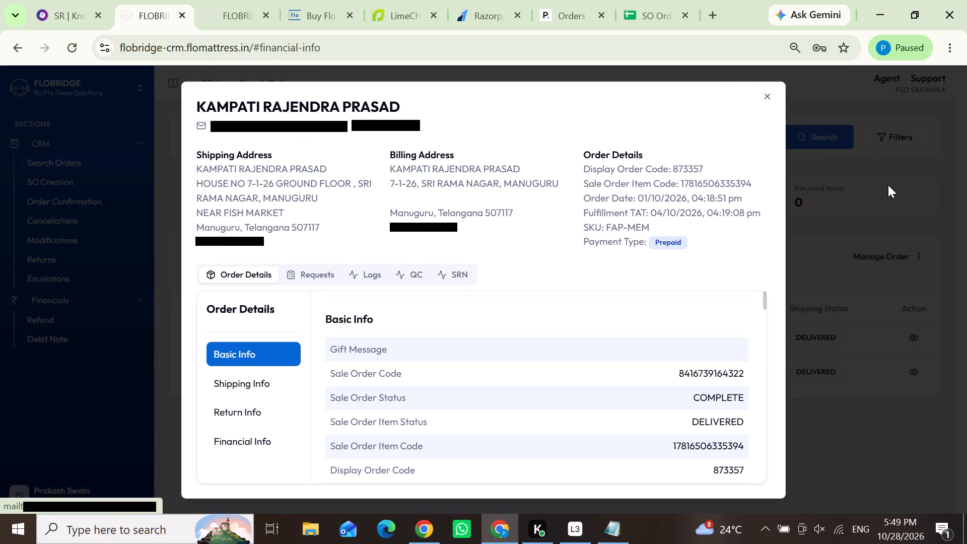
{"action": "left_click", "coordinate": [896, 186]}
{"action": "left_click", "coordinate": [911, 256]}
{"action": "left_click", "coordinate": [868, 356]}
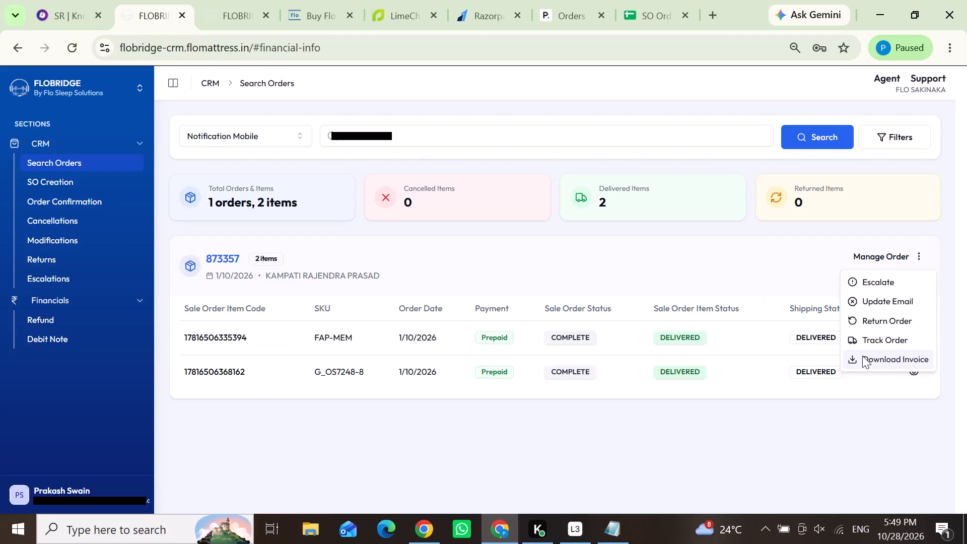
{"action": "left_click", "coordinate": [522, 418]}
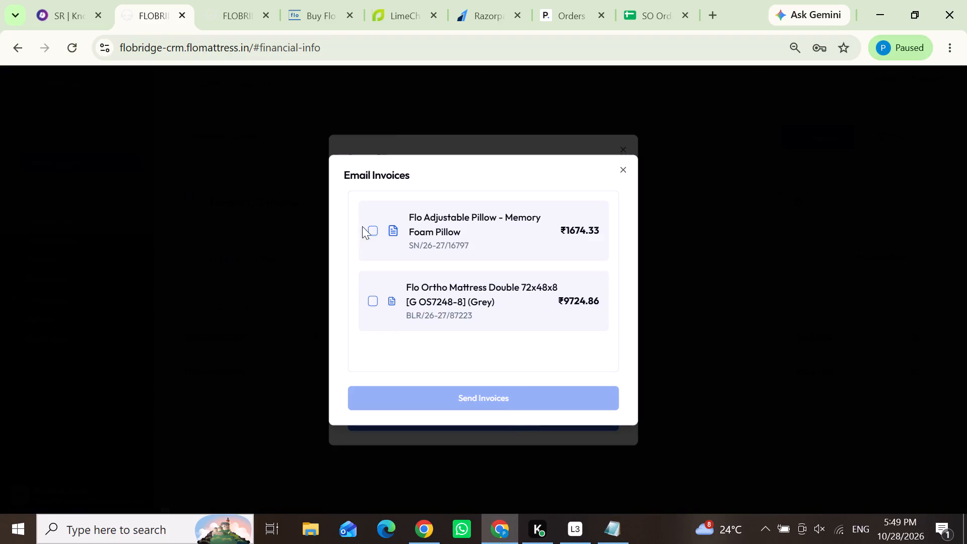
{"action": "left_click", "coordinate": [375, 227]}
{"action": "left_click", "coordinate": [371, 299]}
{"action": "left_click", "coordinate": [379, 397]}
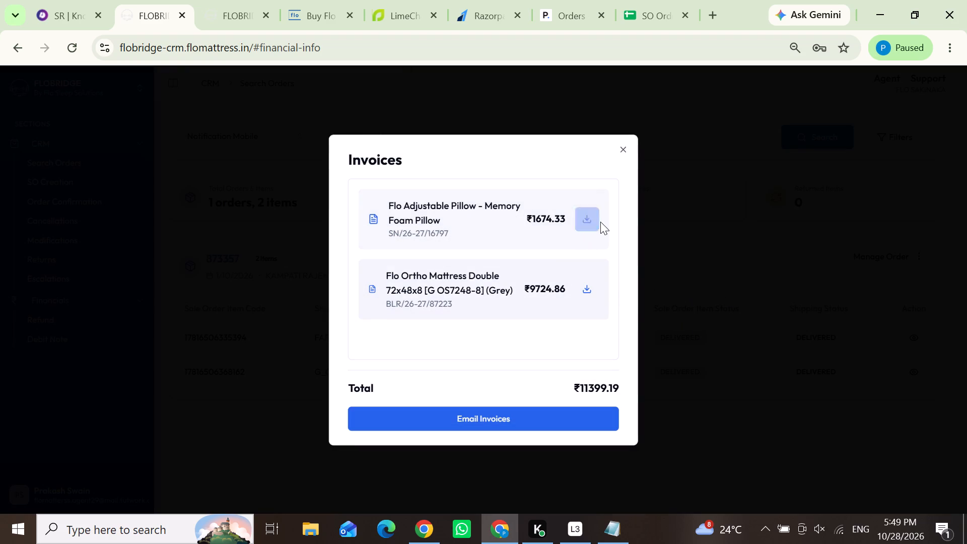
{"action": "left_click", "coordinate": [586, 286]}
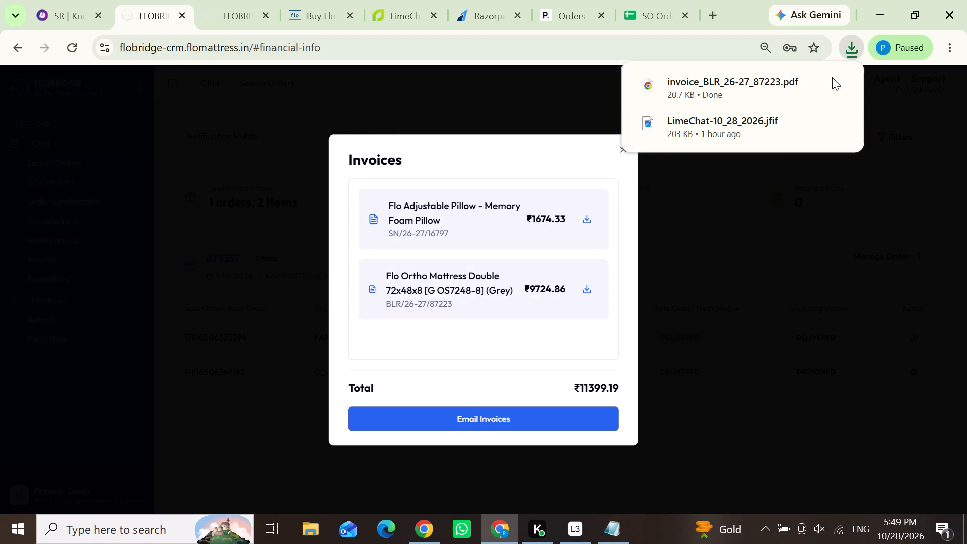
{"action": "left_click", "coordinate": [835, 83]}
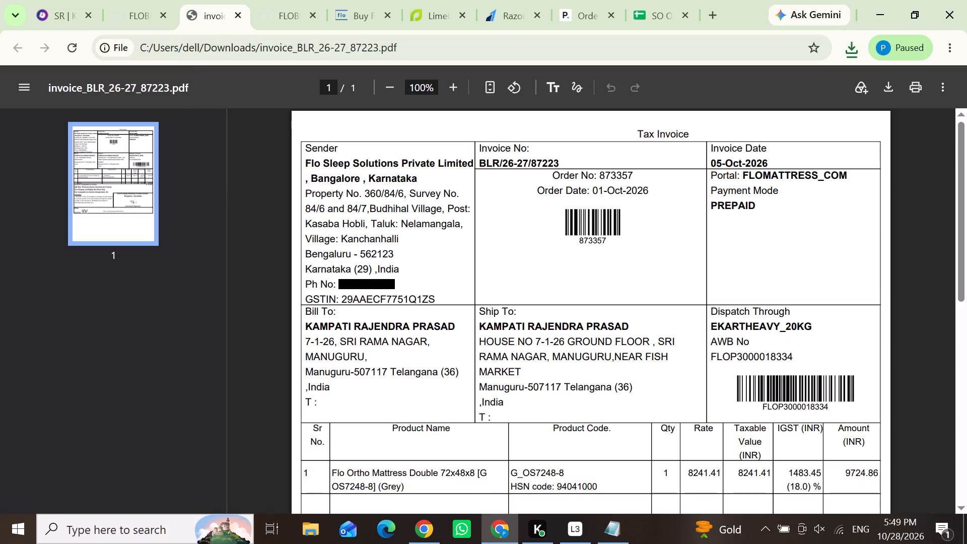
Read through the whole mattress tax invoice, including its amounts and declaration, and close it to return to the order's invoice list.
{"action": "left_click_drag", "start_coordinate": [966, 191], "coordinate": [966, 321]}
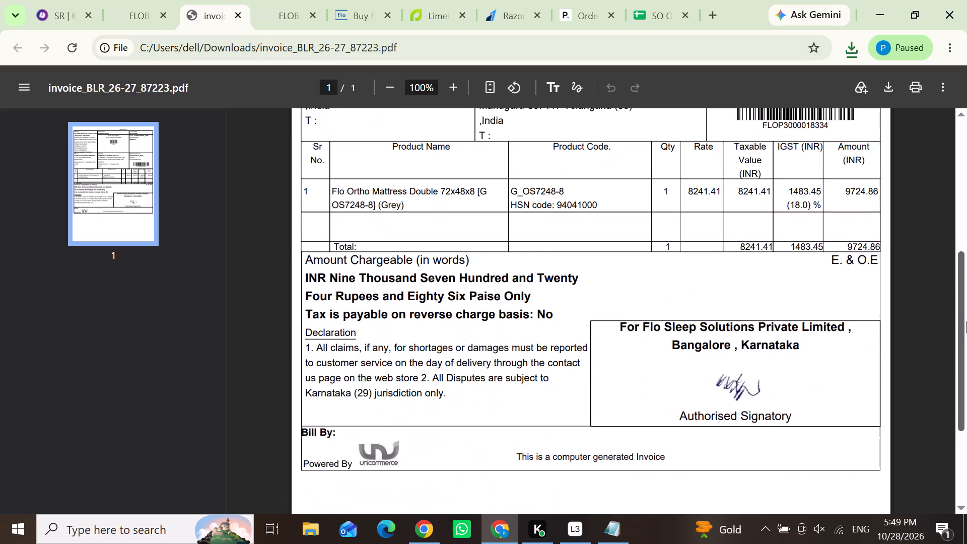
{"action": "left_click_drag", "start_coordinate": [966, 321], "coordinate": [963, 339]}
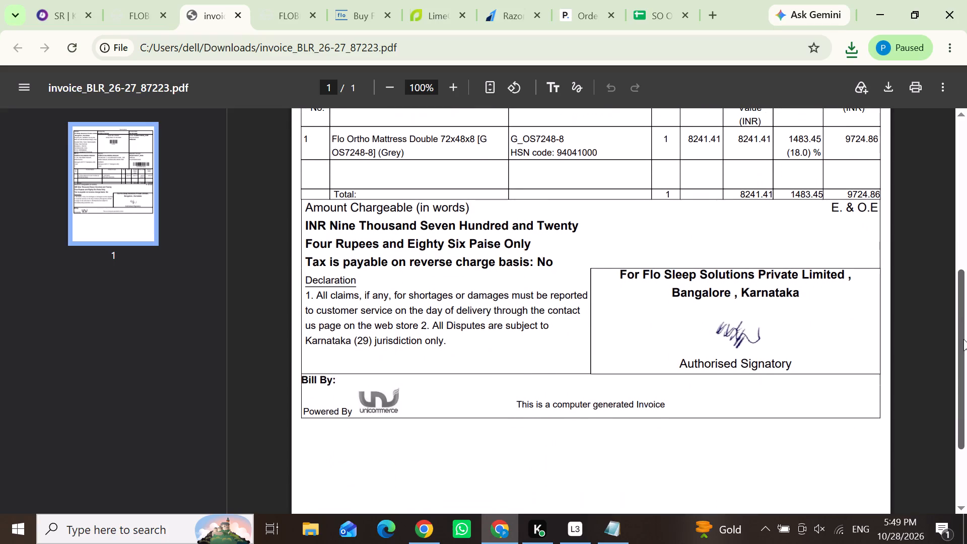
{"action": "left_click_drag", "start_coordinate": [963, 339], "coordinate": [962, 343]}
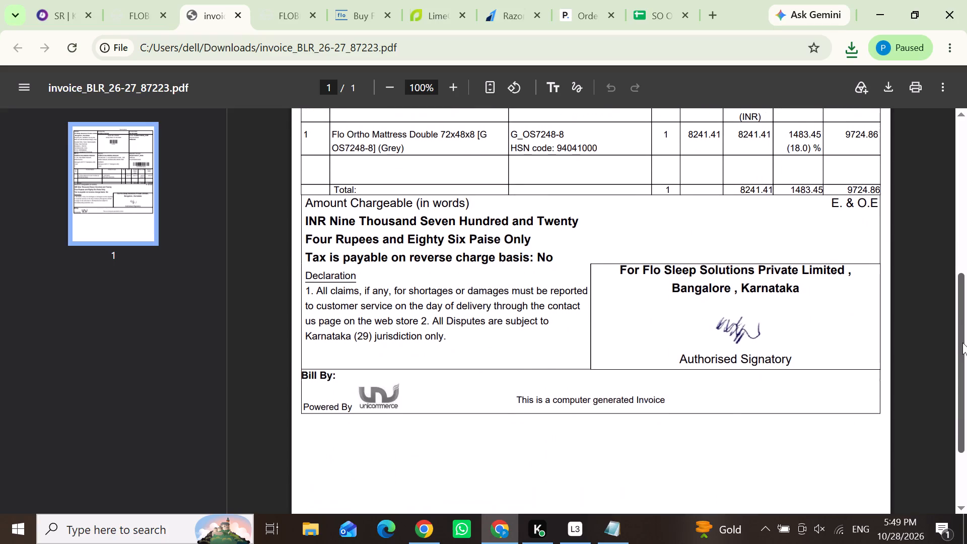
{"action": "left_click_drag", "start_coordinate": [962, 343], "coordinate": [957, 367]}
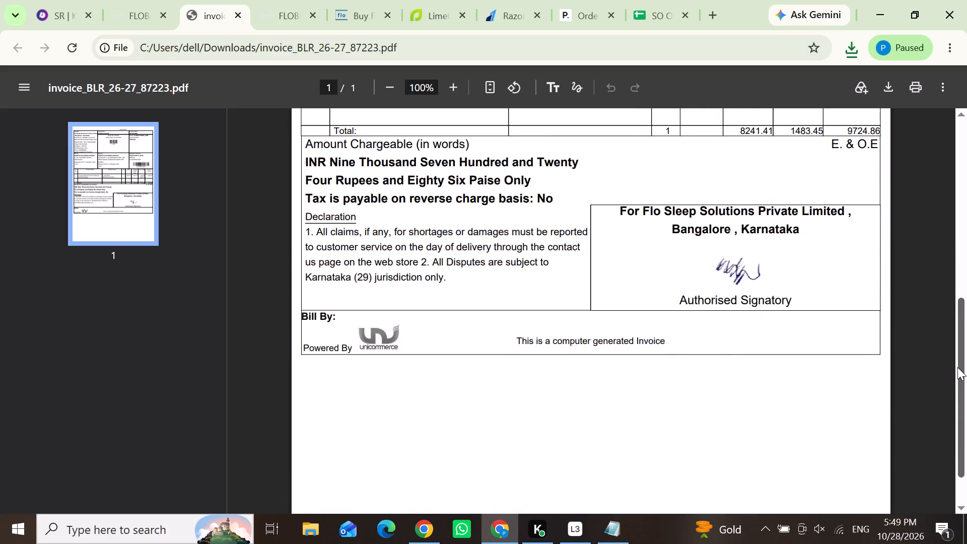
{"action": "left_click_drag", "start_coordinate": [957, 367], "coordinate": [934, 225]}
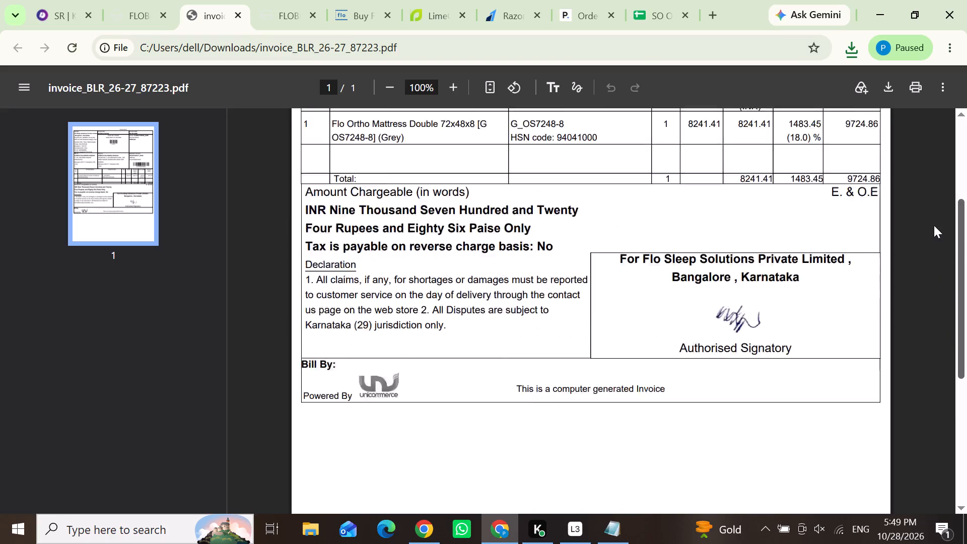
{"action": "left_click_drag", "start_coordinate": [934, 225], "coordinate": [921, 112]}
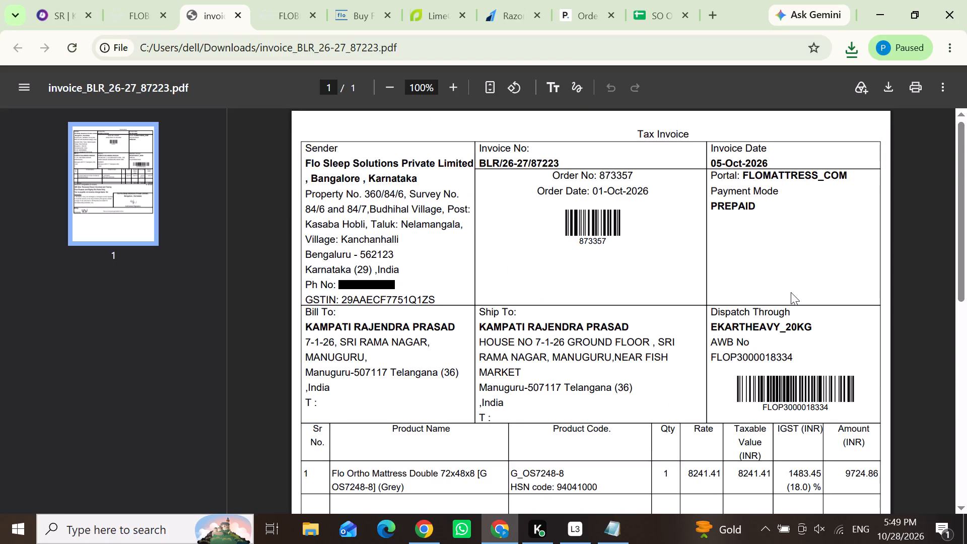
{"action": "scroll", "coordinate": [788, 297], "scroll_direction": "down", "scroll_amount": 2}
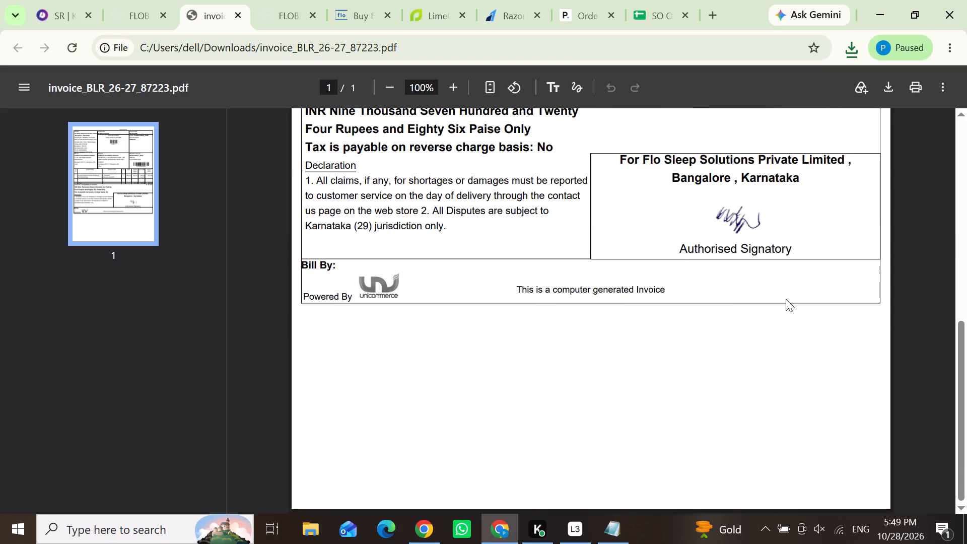
{"action": "scroll", "coordinate": [618, 244], "scroll_direction": "up", "scroll_amount": 3}
{"action": "scroll", "coordinate": [614, 241], "scroll_direction": "down", "scroll_amount": 1}
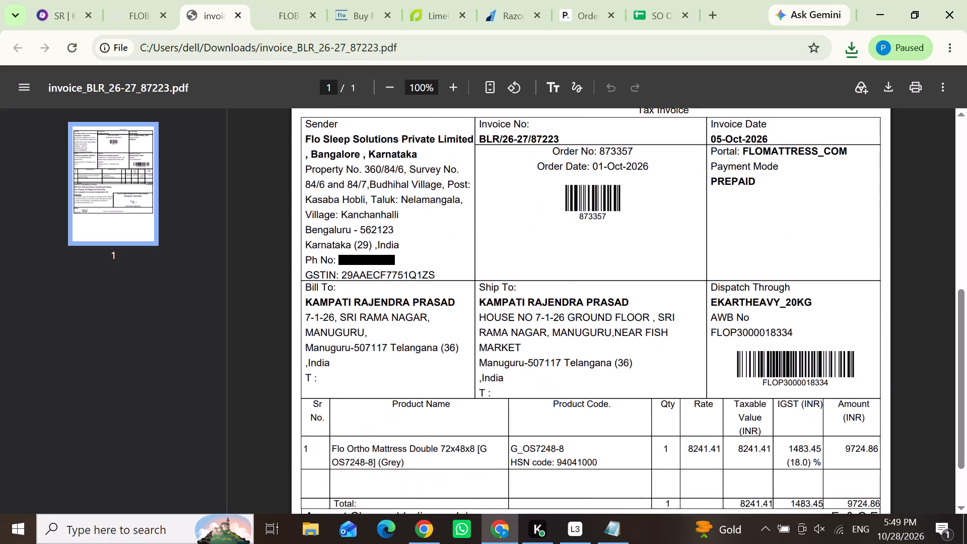
{"action": "scroll", "coordinate": [614, 241], "scroll_direction": "down", "scroll_amount": 2}
{"action": "scroll", "coordinate": [614, 242], "scroll_direction": "up", "scroll_amount": 4}
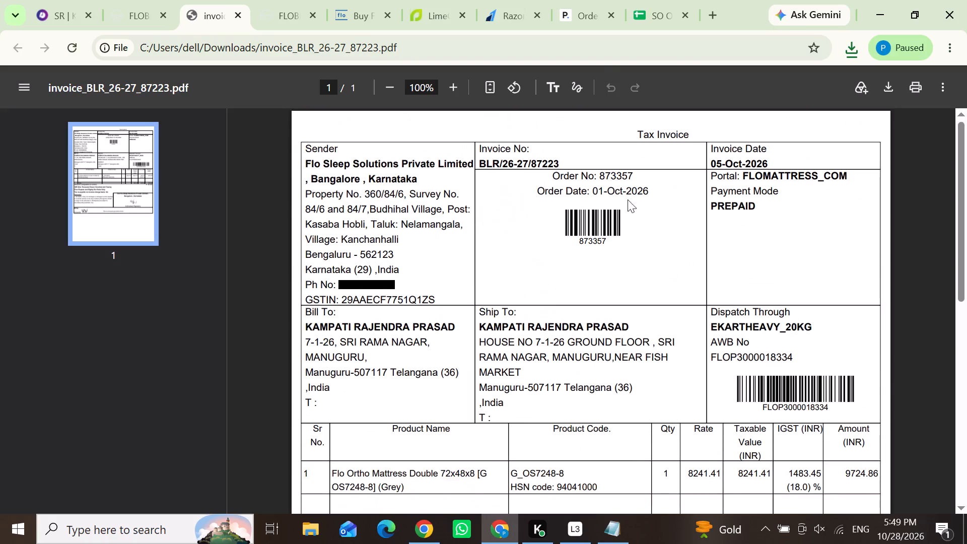
{"action": "left_click", "coordinate": [239, 10]}
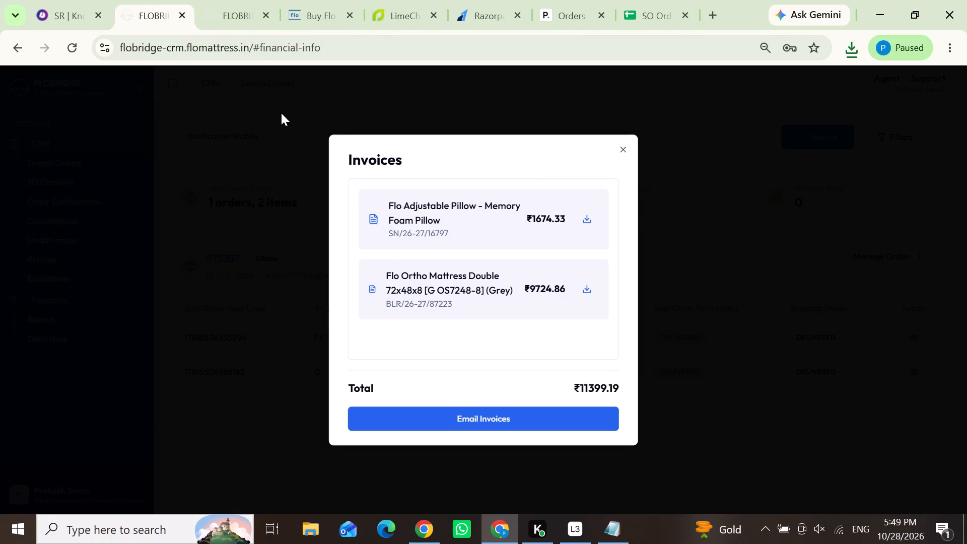
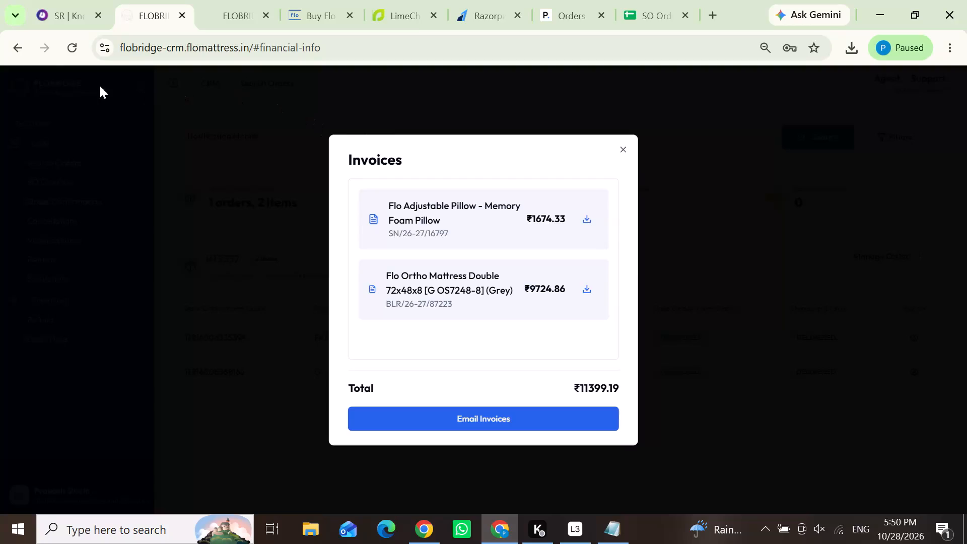
Switch to the Knowlarity call dashboard and reload it.
{"action": "left_click", "coordinate": [51, 8]}
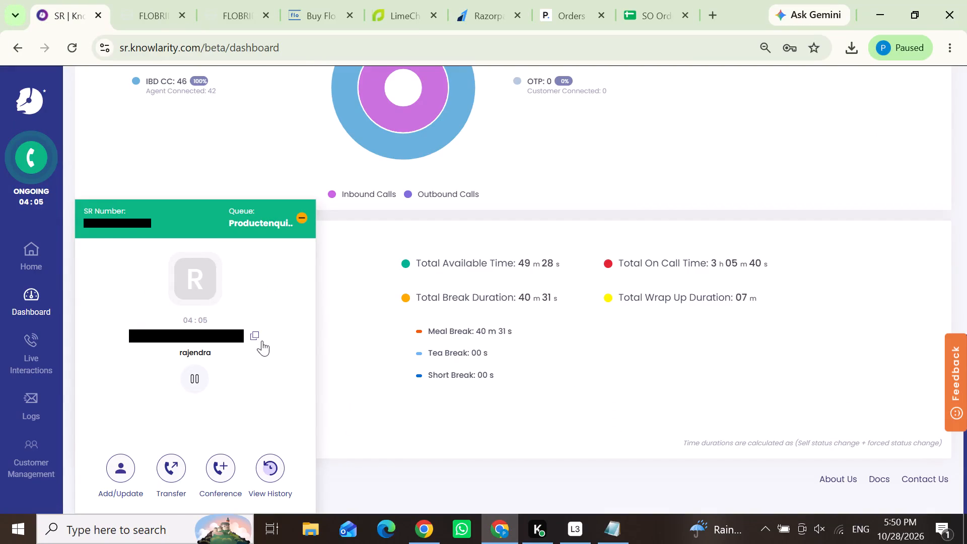
{"action": "left_click", "coordinate": [71, 44]}
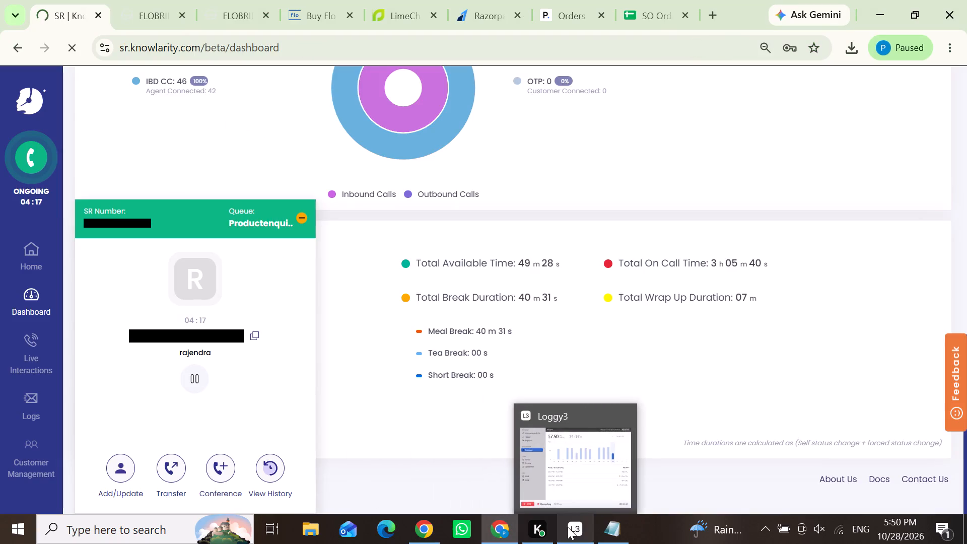
{"action": "left_click", "coordinate": [568, 482]}
{"action": "scroll", "coordinate": [628, 334], "scroll_direction": "down", "scroll_amount": 1}
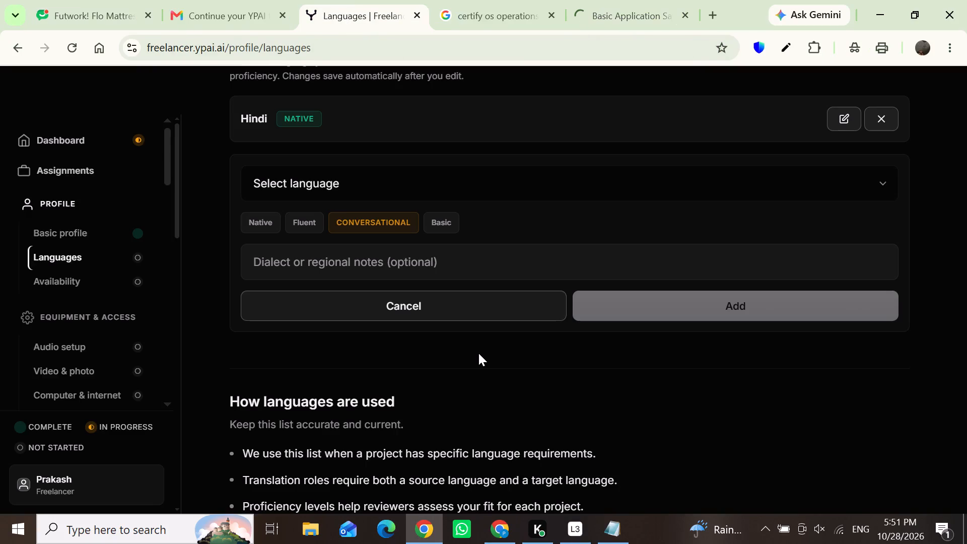
{"action": "scroll", "coordinate": [562, 241], "scroll_direction": "up", "scroll_amount": 1}
{"action": "scroll", "coordinate": [560, 246], "scroll_direction": "down", "scroll_amount": 1}
{"action": "left_click", "coordinate": [882, 184]}
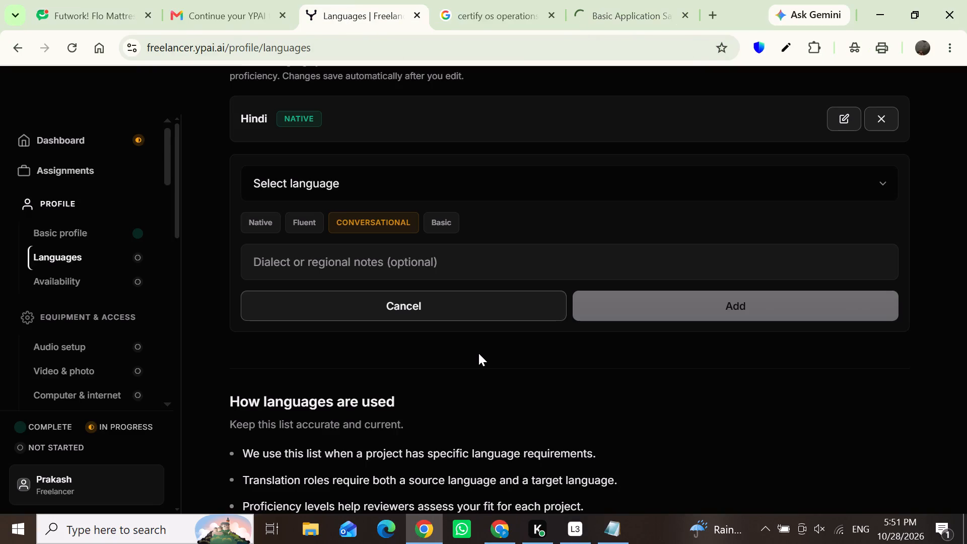